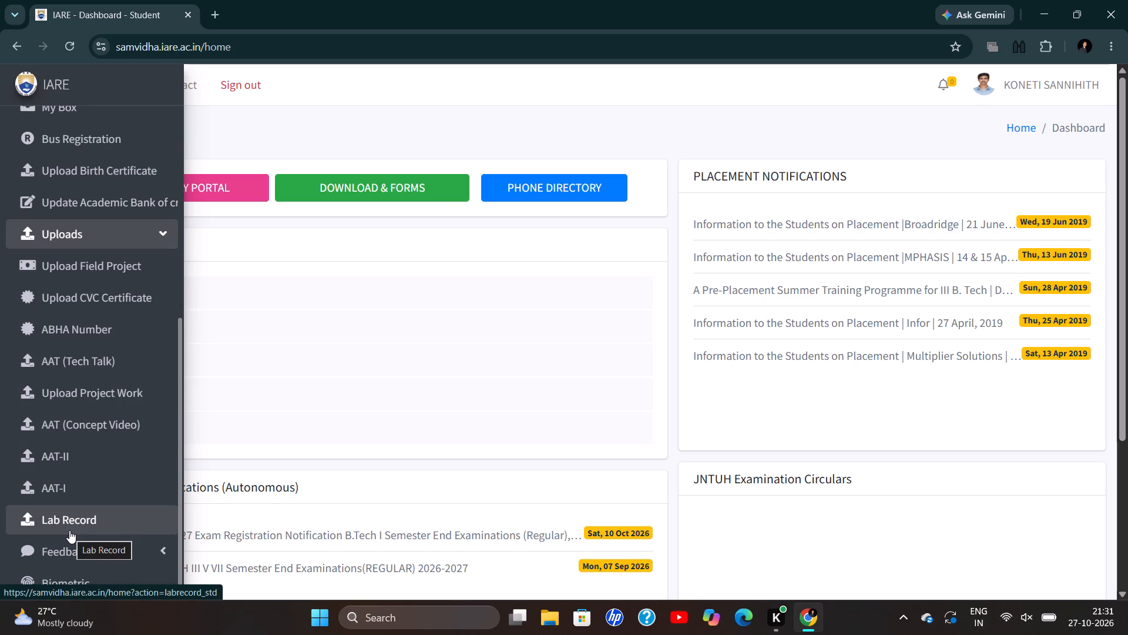
Open the Lab Record upload page and open its lab subject selection.
click(69, 530)
click(69, 530)
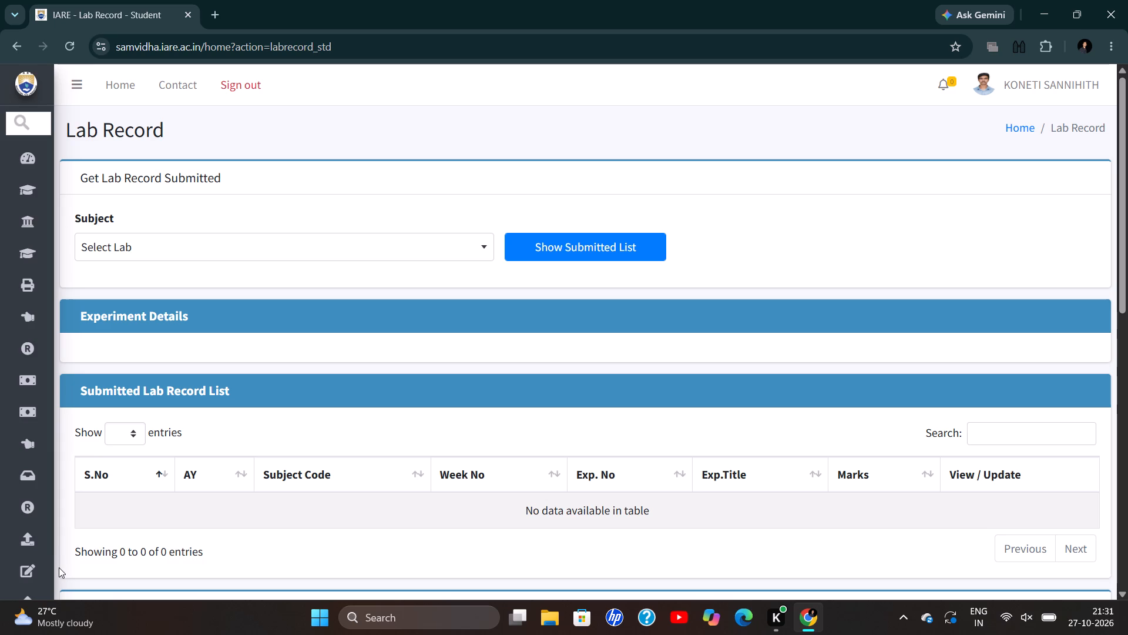
click(424, 240)
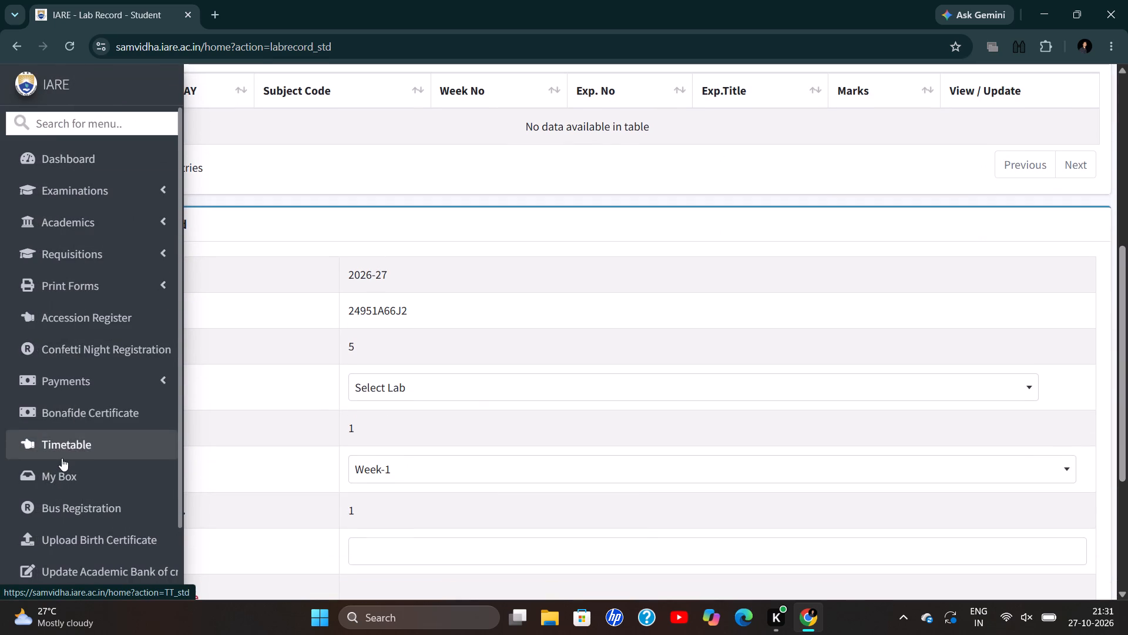
Open the AAT-II page from the portal's Uploads section.
scroll(62, 458, down, 4)
click(59, 536)
scroll(59, 536, down, 3)
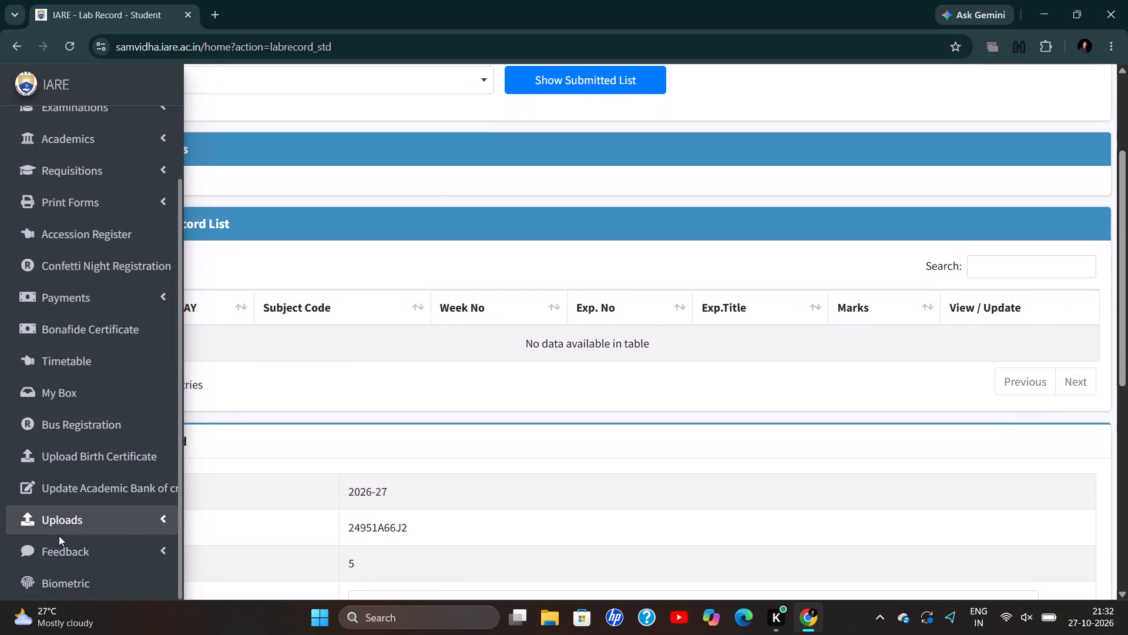
click(90, 517)
scroll(90, 517, down, 4)
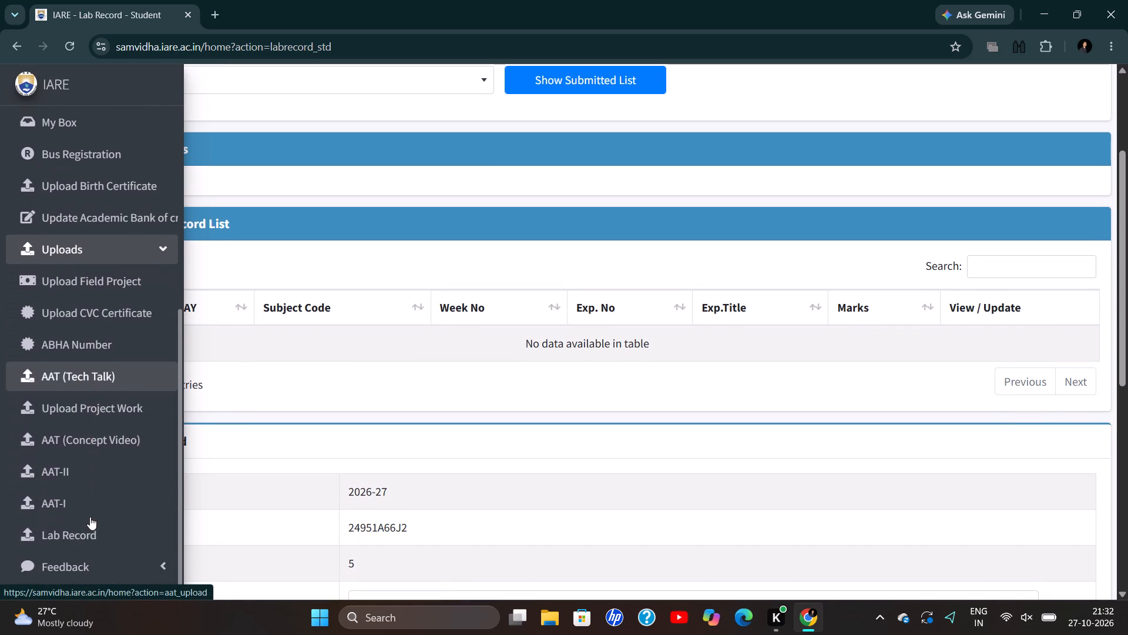
scroll(90, 517, down, 1)
scroll(86, 459, down, 1)
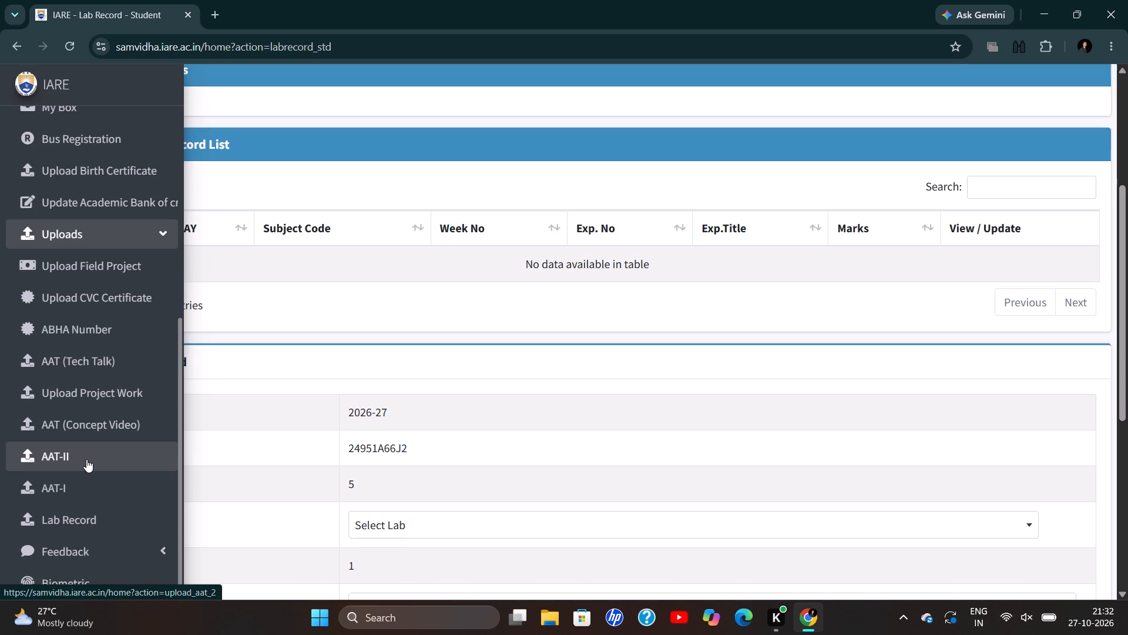
scroll(86, 459, down, 1)
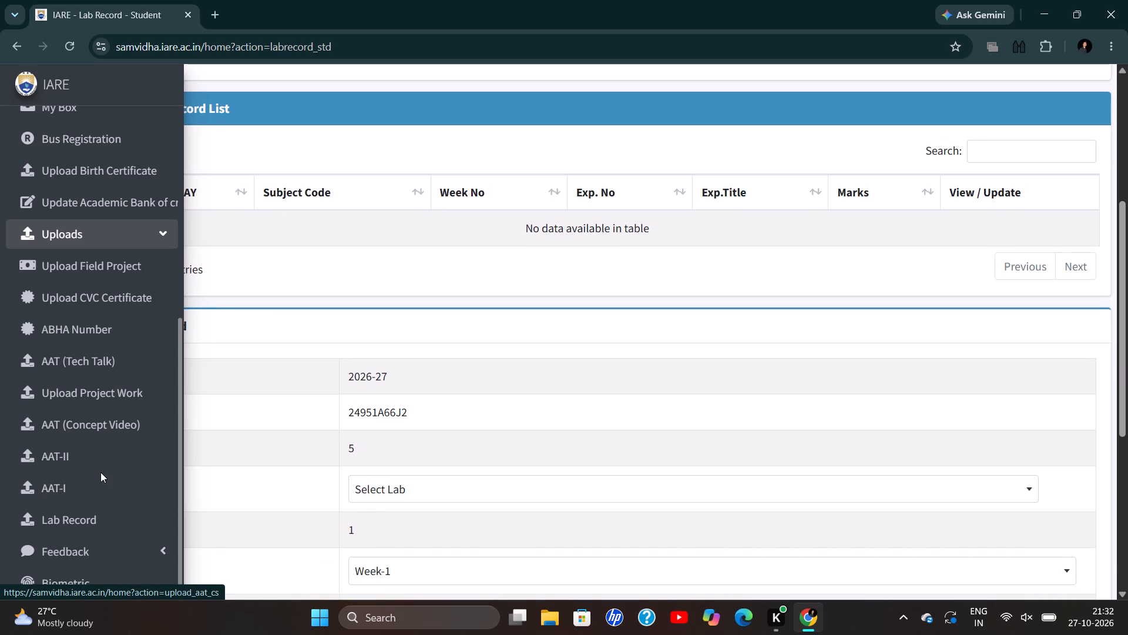
click(115, 460)
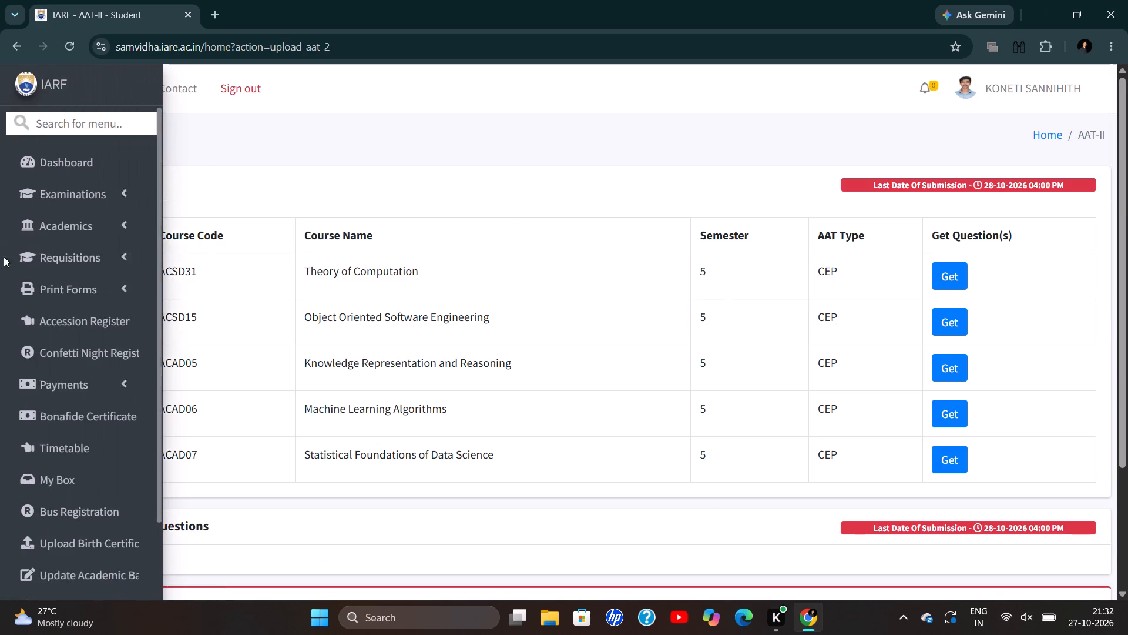
Open the AAT-I page from the Uploads section and review its course list and upload notes.
scroll(98, 566, down, 2)
click(93, 506)
scroll(93, 506, down, 2)
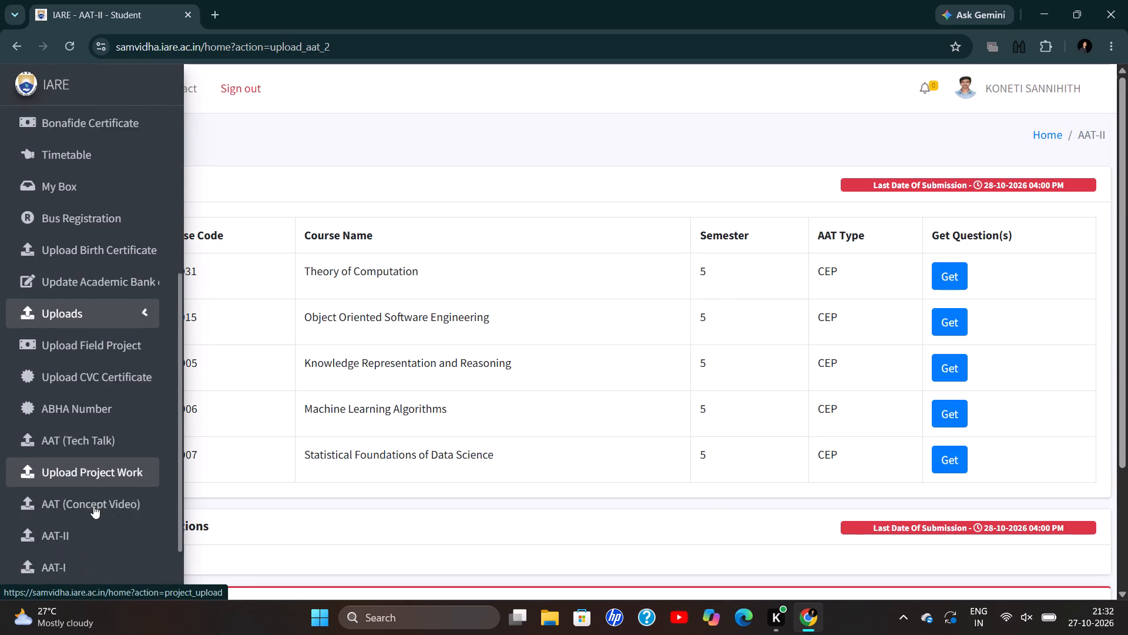
scroll(93, 506, down, 2)
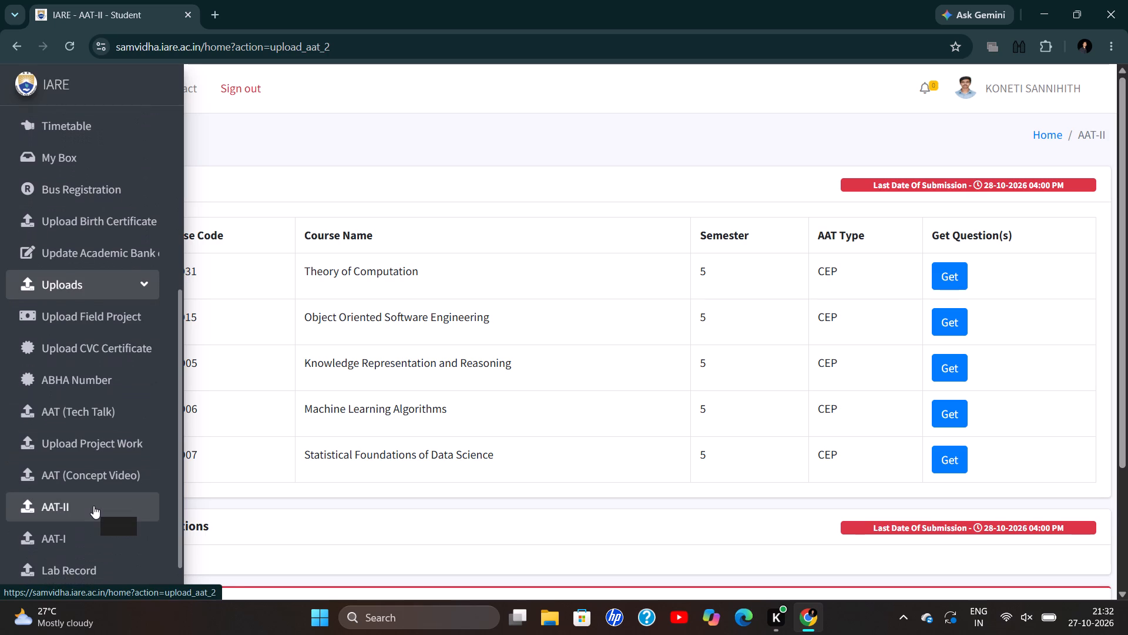
click(80, 530)
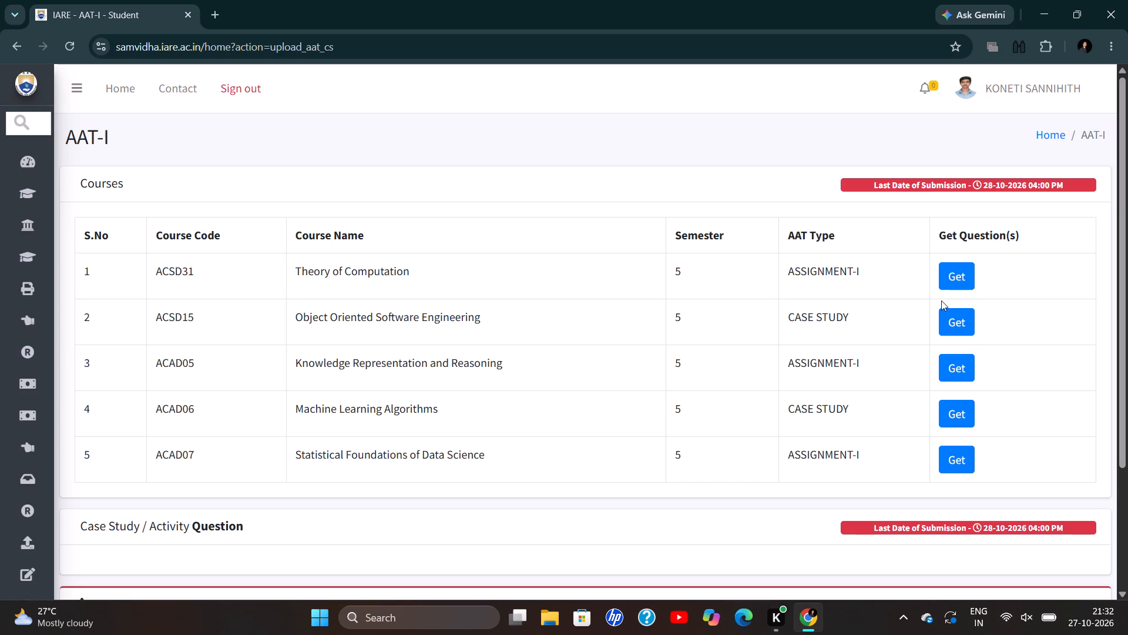
scroll(941, 300, down, 7)
scroll(941, 300, up, 5)
scroll(941, 300, down, 4)
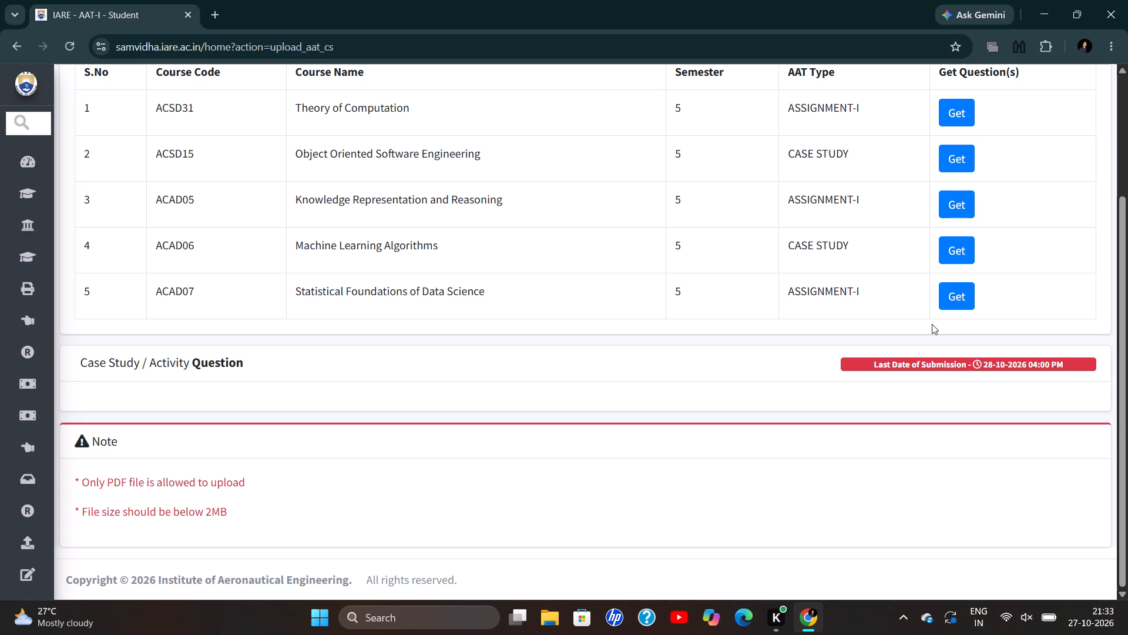
scroll(894, 250, up, 2)
scroll(894, 250, down, 3)
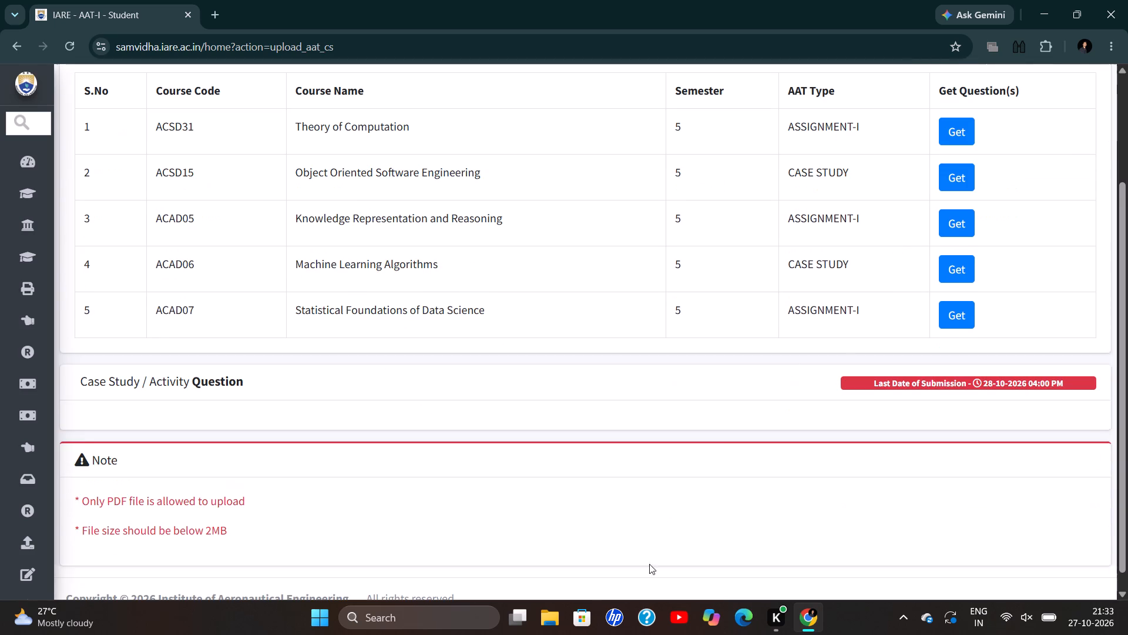
Switch to File Explorer and open the Word document "toc aat 1" from the Downloads folder.
click(546, 619)
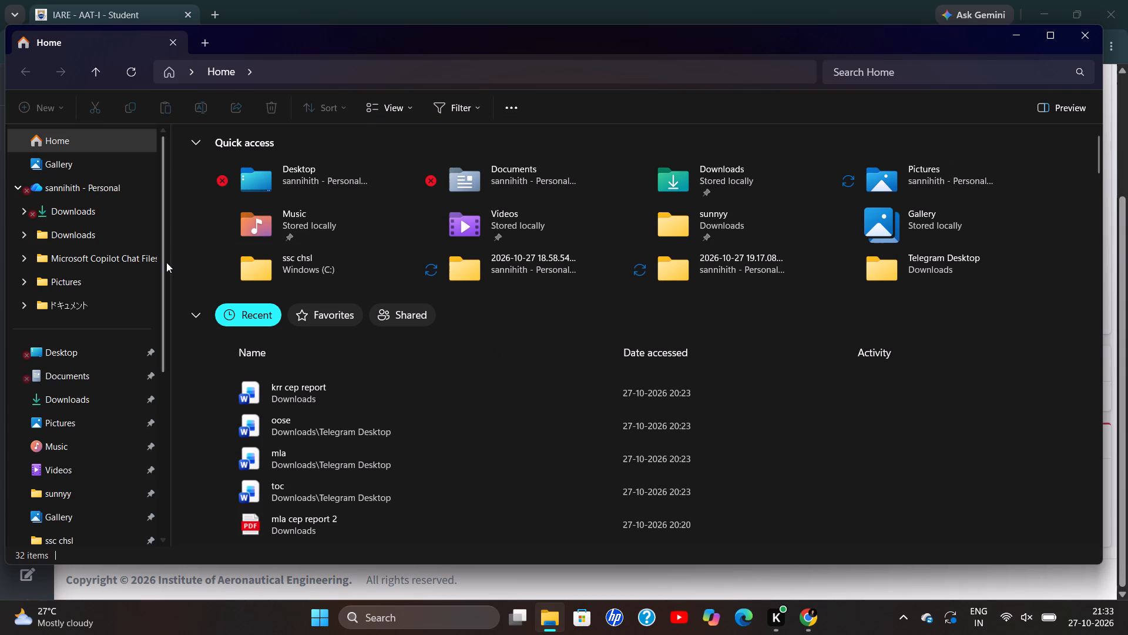
click(65, 401)
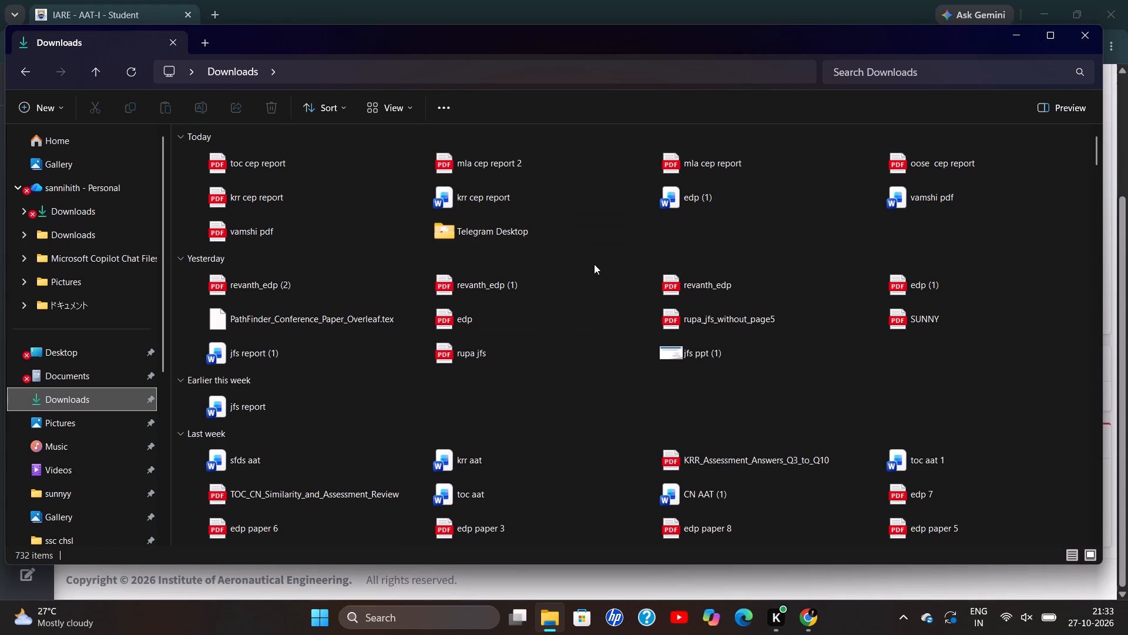
scroll(546, 342, down, 1)
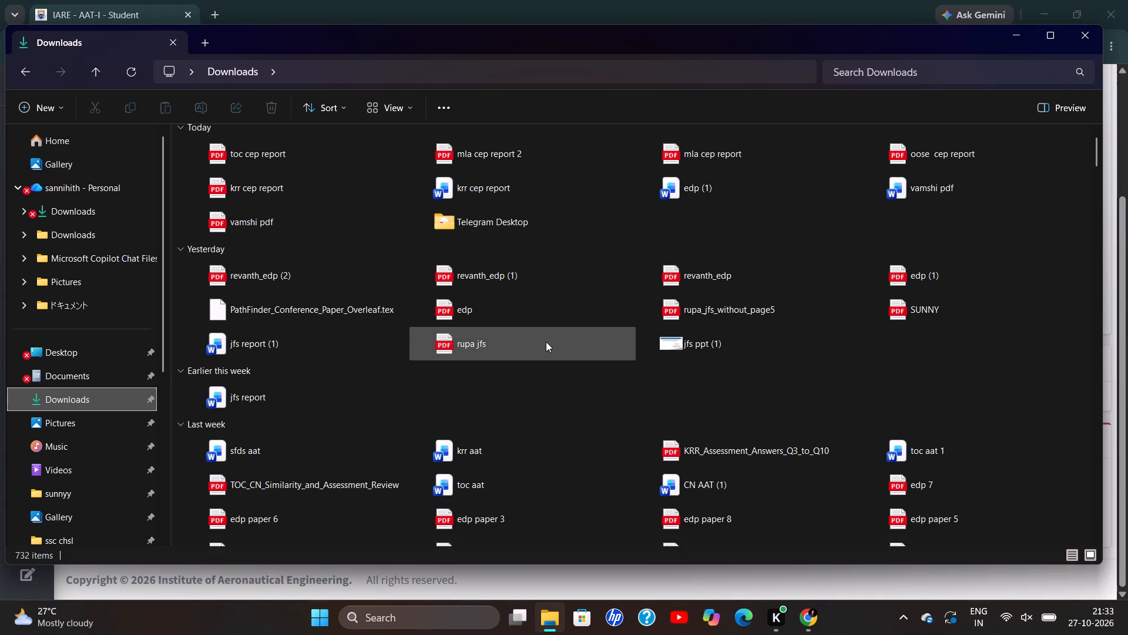
scroll(546, 342, down, 2)
scroll(546, 342, up, 1)
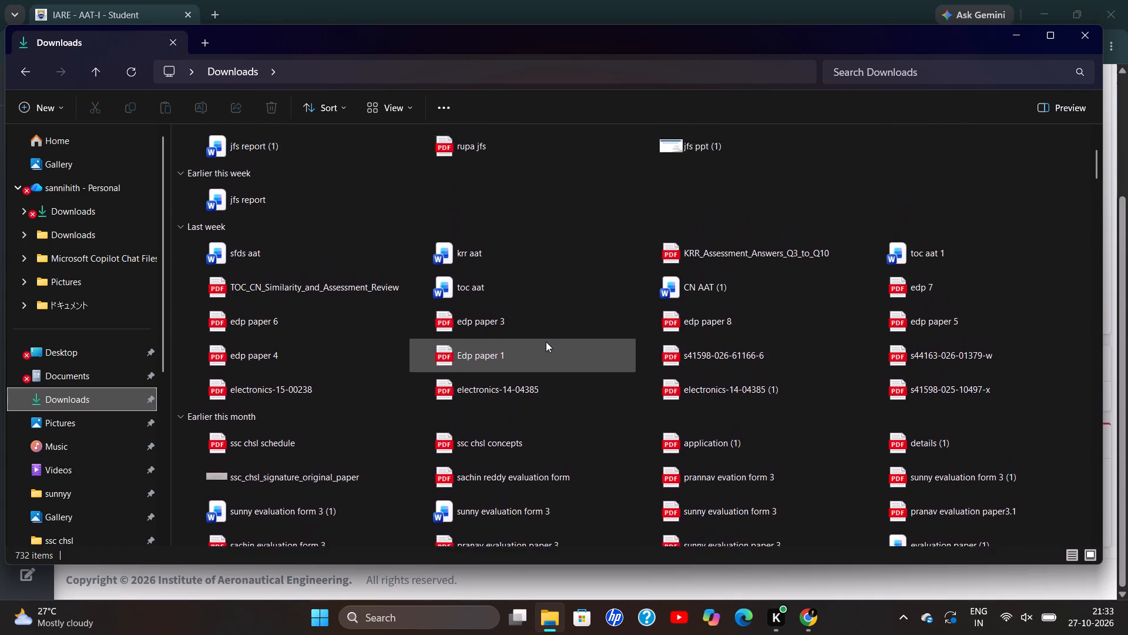
scroll(546, 342, up, 2)
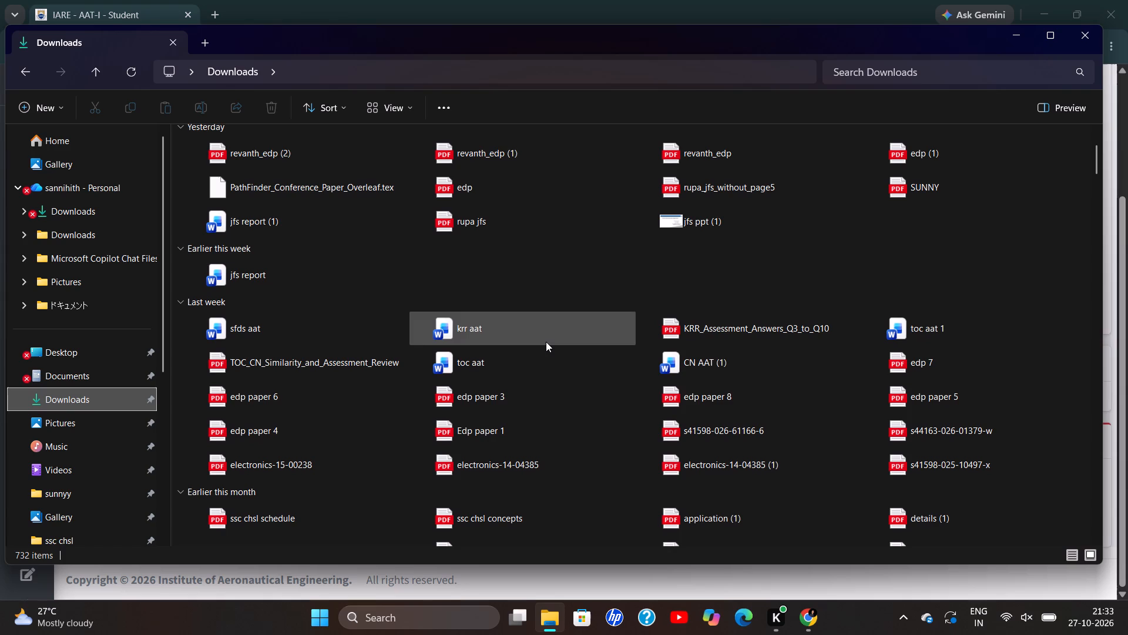
double_click(906, 323)
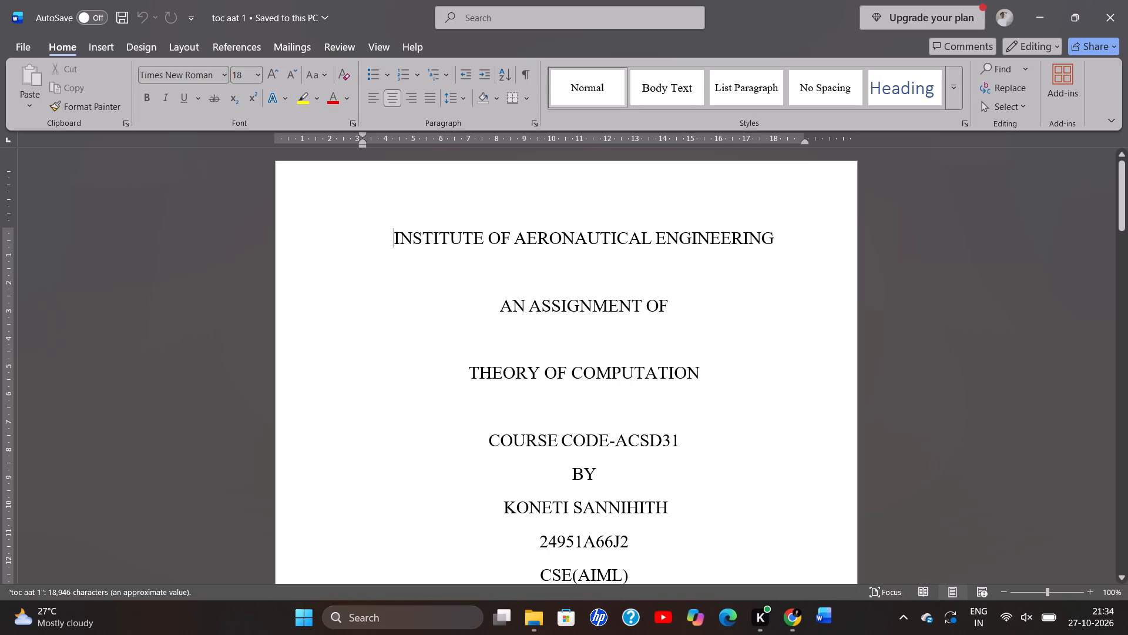
Look through the Theory of Computation assignment document, from its cover page onward.
scroll(711, 285, up, 1)
scroll(711, 285, down, 2)
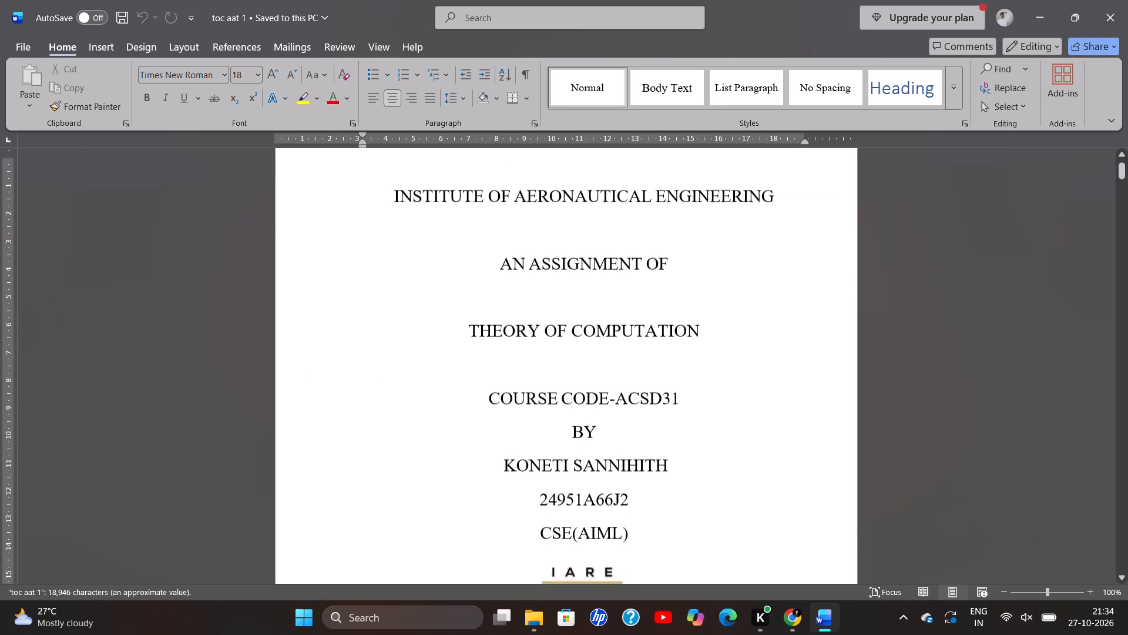
scroll(711, 285, down, 5)
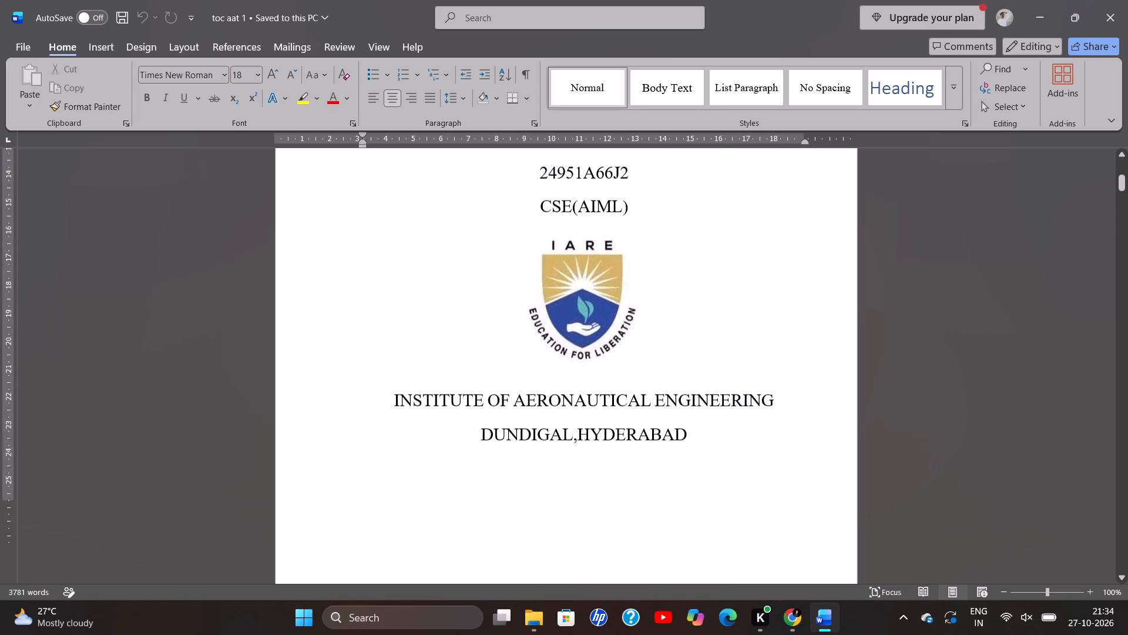
scroll(711, 285, down, 1)
scroll(711, 285, down, 20)
scroll(711, 285, down, 20)
scroll(711, 285, down, 20)
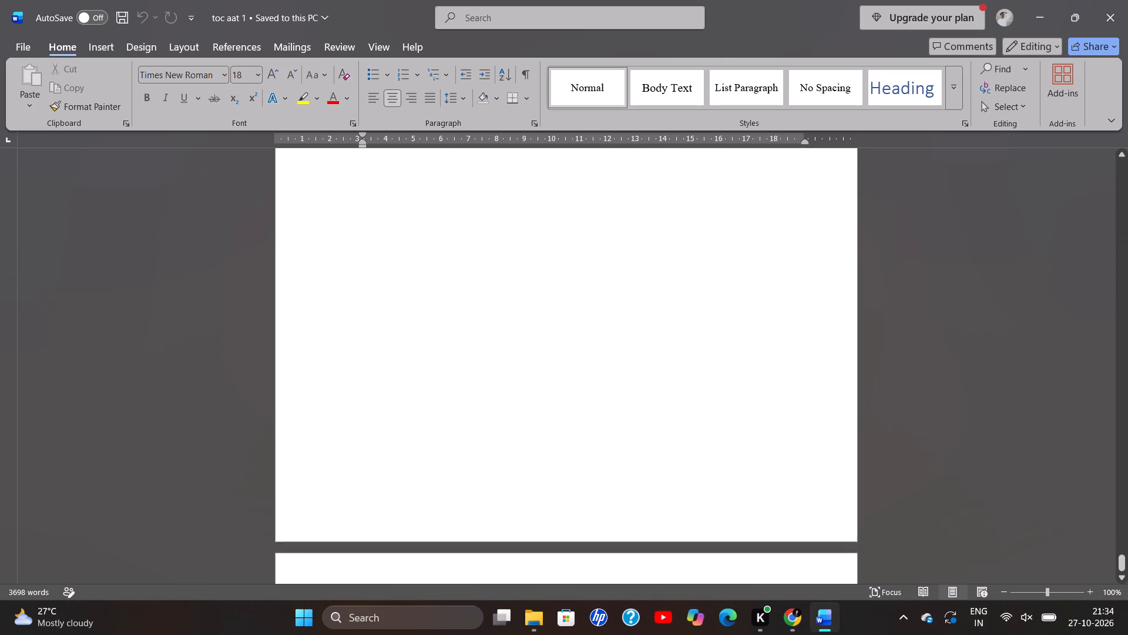
Switch to File Explorer and copy the Word document "toc aat 1" in the Downloads folder.
click(539, 618)
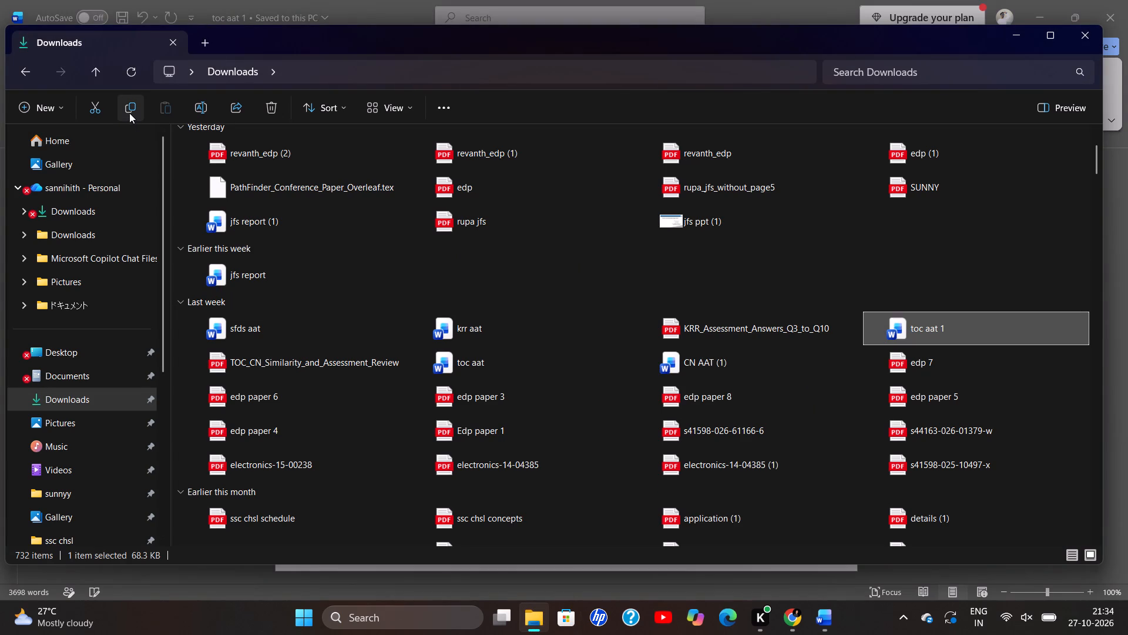
click(129, 113)
Find the Telegram app through the Windows search and open it.
click(376, 623)
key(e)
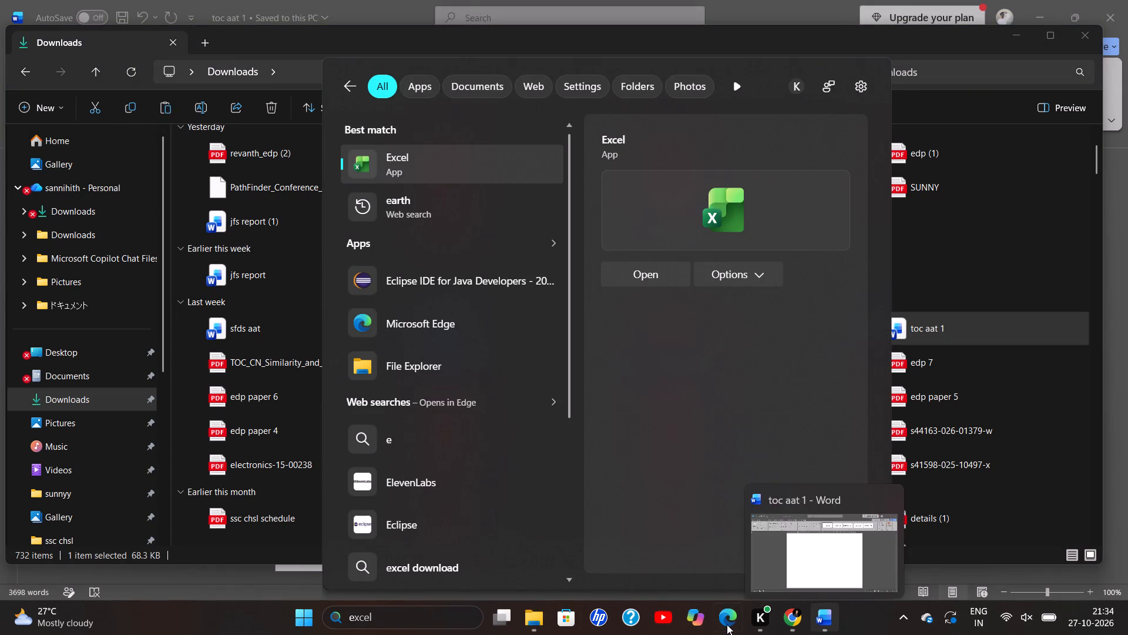
key(BackSpace)
key(BackSpace)
key(BackSpace)
key(BackSpace)
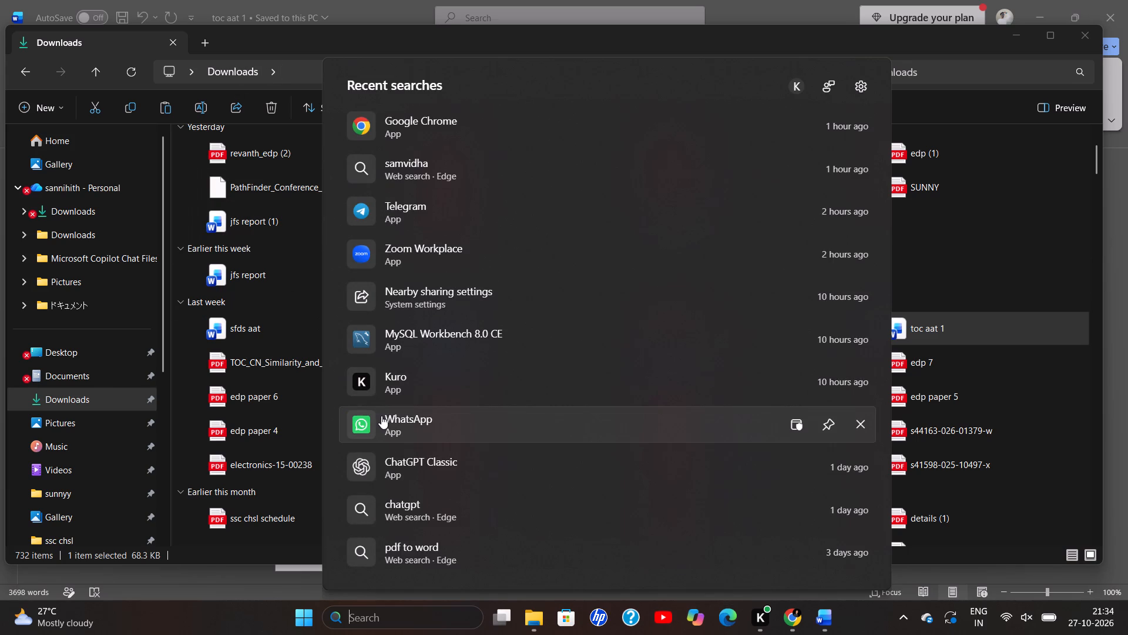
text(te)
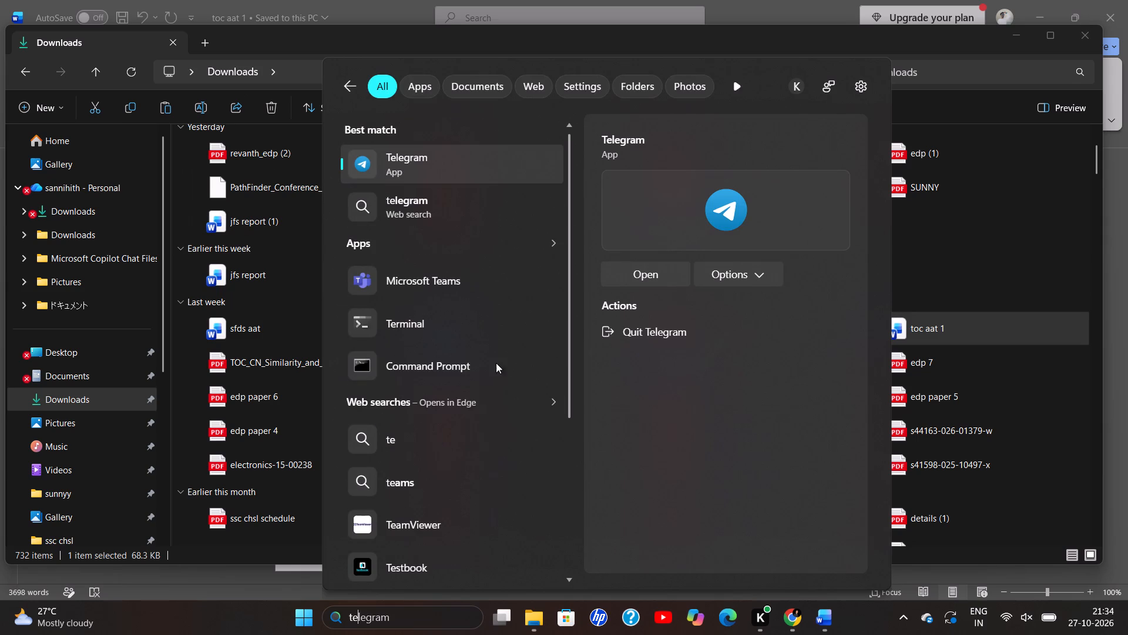
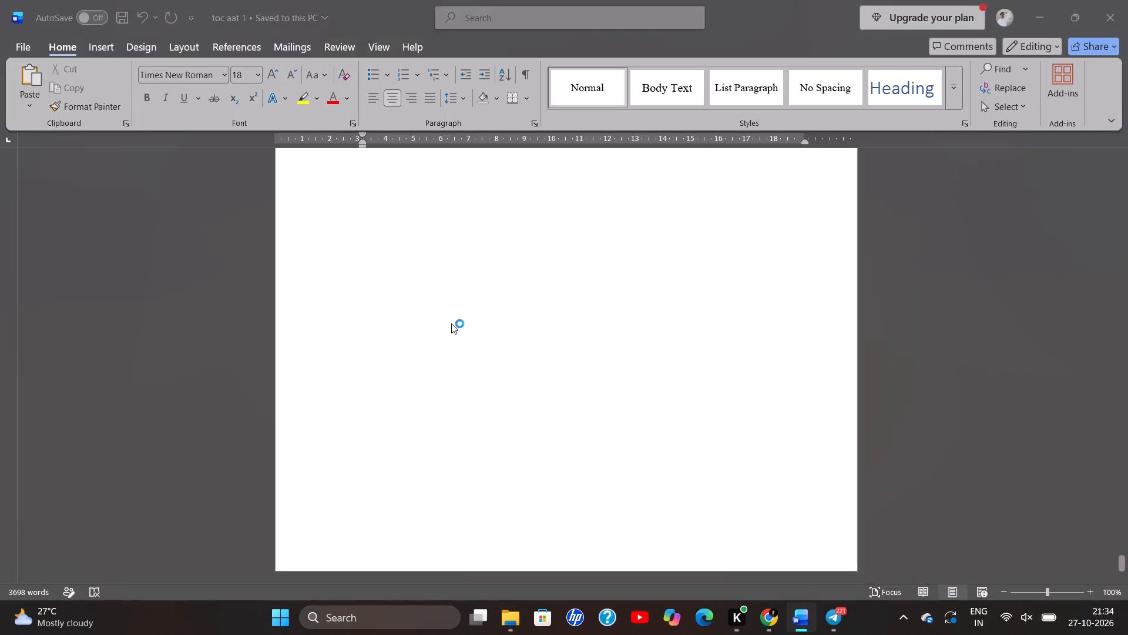
Look through the Knowledge Representation and Reasoning answers in "krr aat", including the first question on measures of logic.
scroll(451, 323, up, 4)
scroll(451, 323, down, 4)
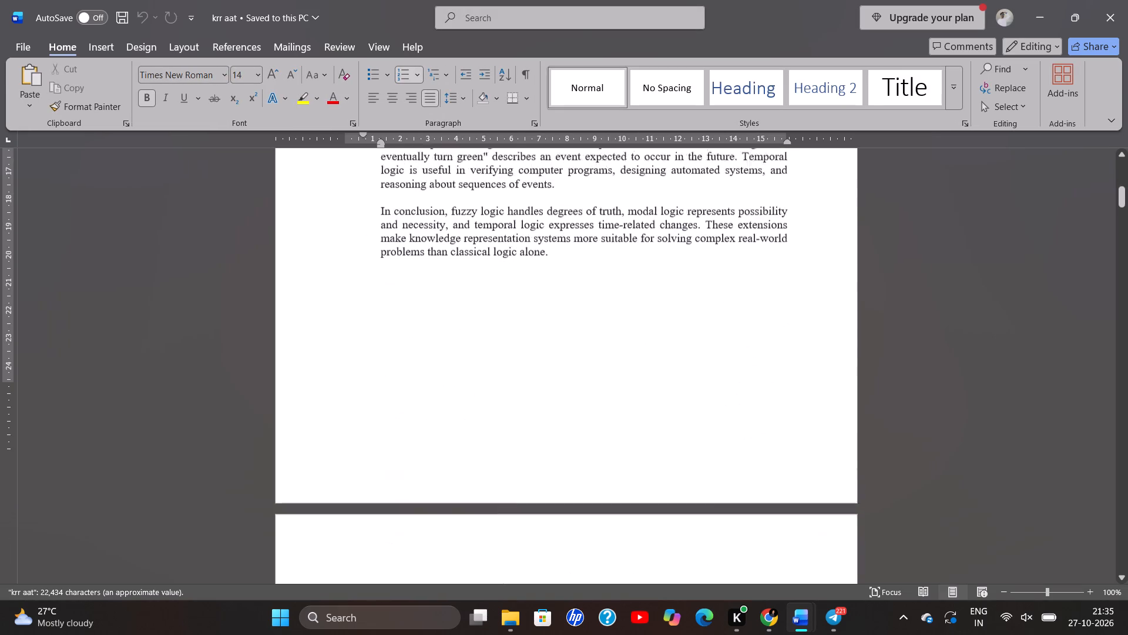
scroll(451, 323, up, 15)
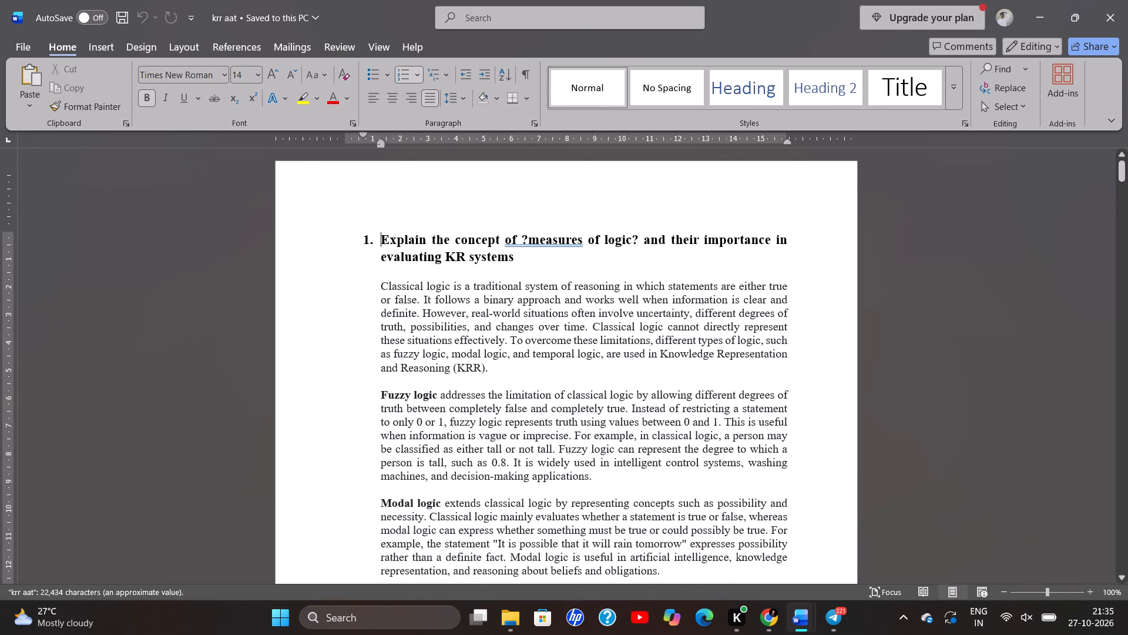
scroll(451, 323, down, 20)
scroll(451, 323, down, 3)
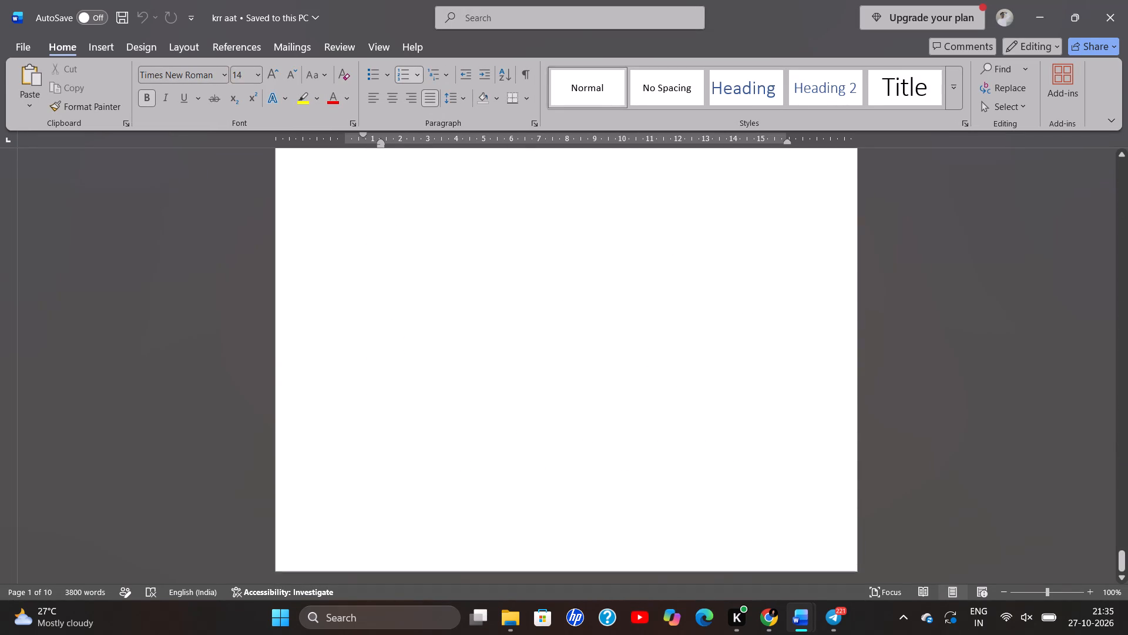
scroll(451, 323, up, 16)
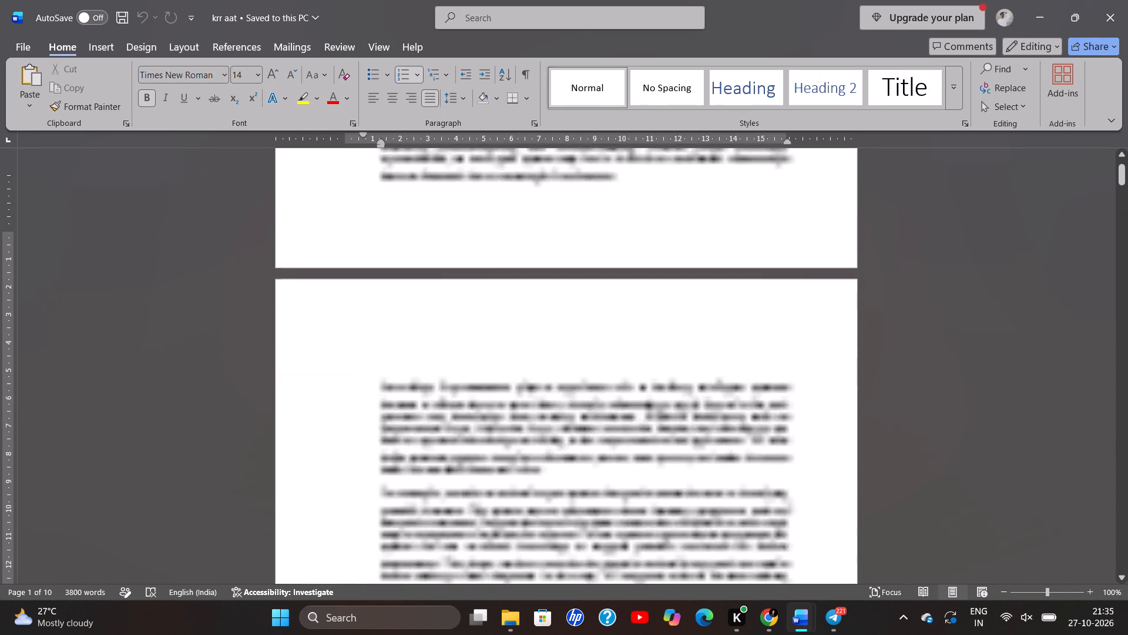
scroll(451, 323, up, 5)
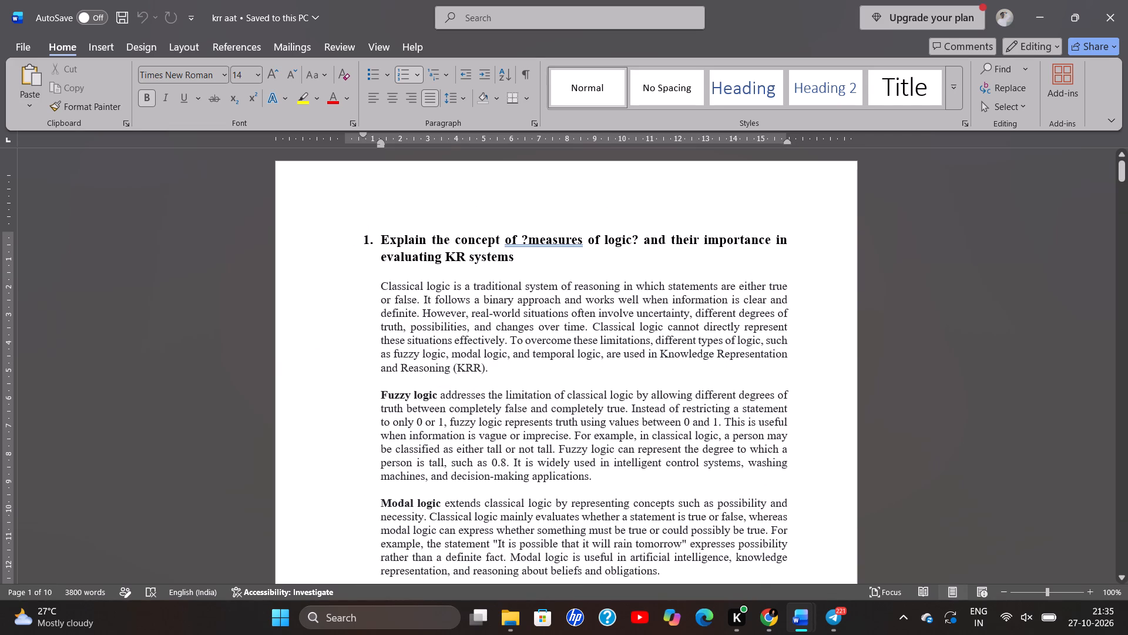
Select the first line of the question 1 heading and bring up the editing options for it.
click(263, 156)
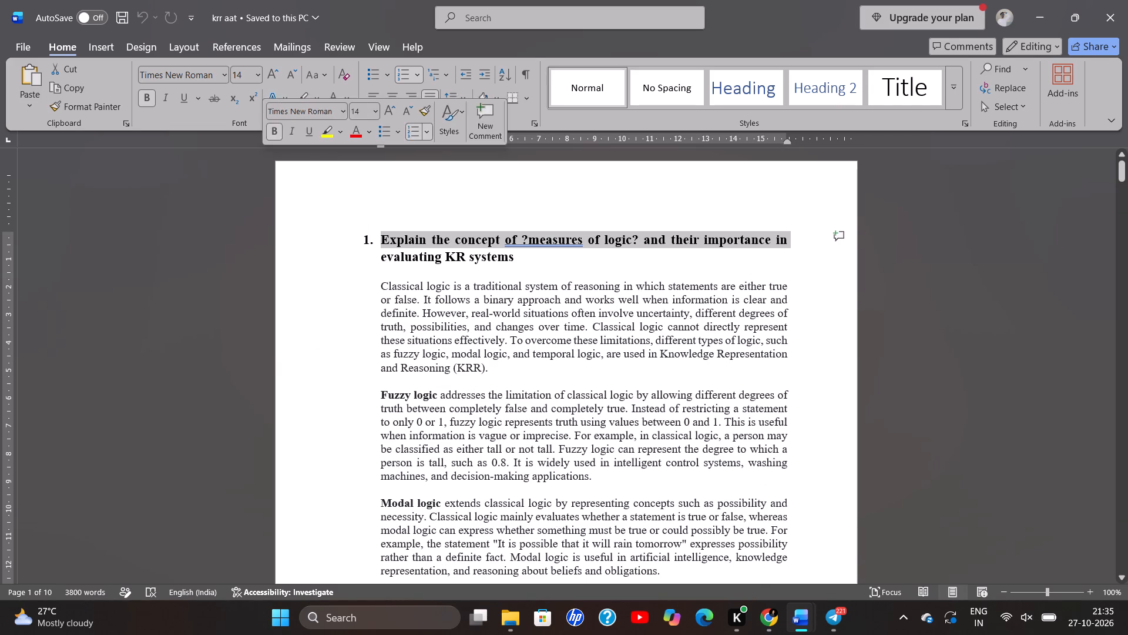
right_click(263, 156)
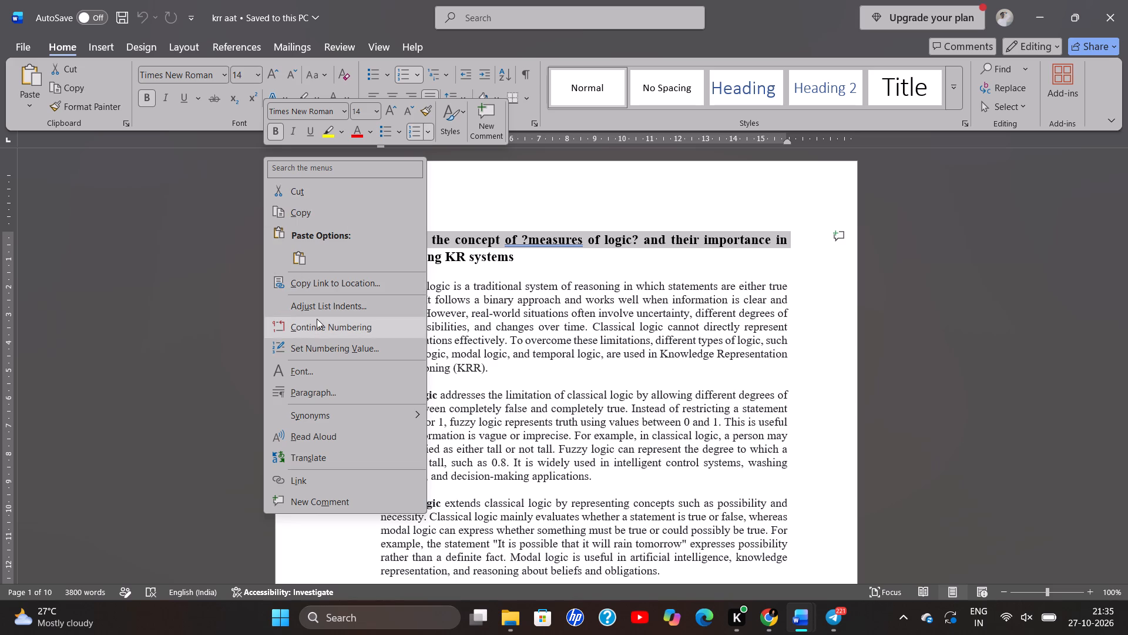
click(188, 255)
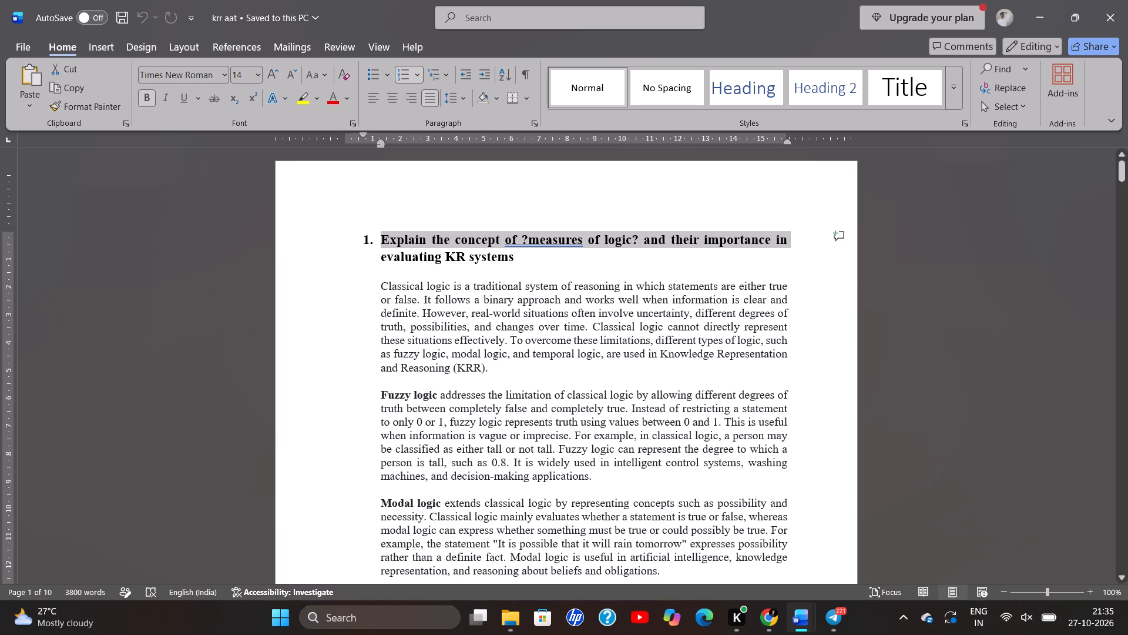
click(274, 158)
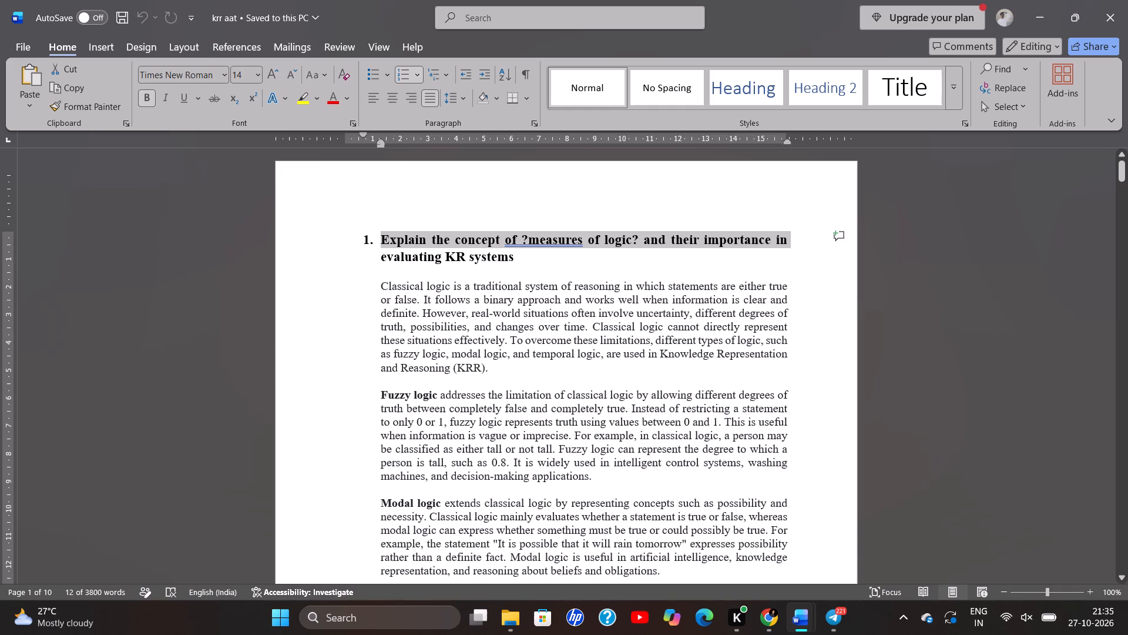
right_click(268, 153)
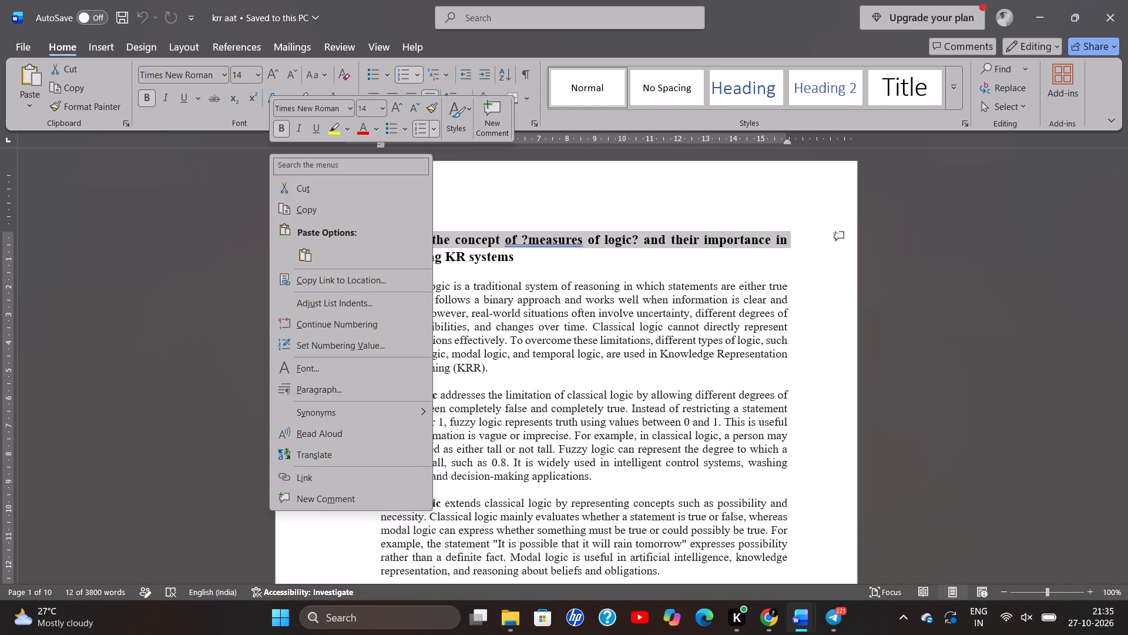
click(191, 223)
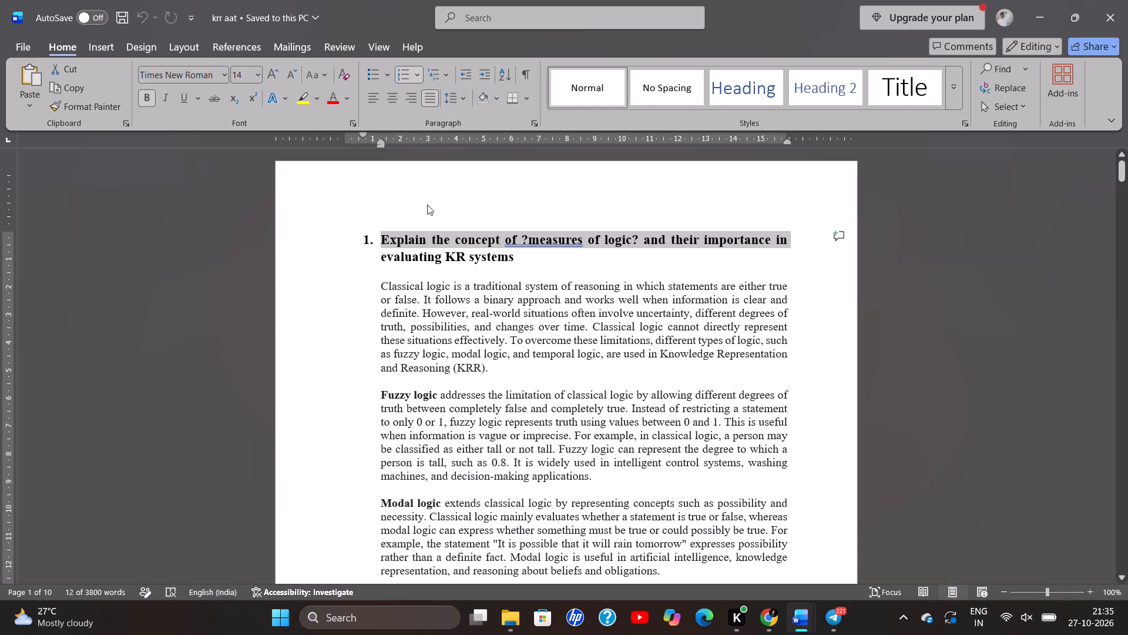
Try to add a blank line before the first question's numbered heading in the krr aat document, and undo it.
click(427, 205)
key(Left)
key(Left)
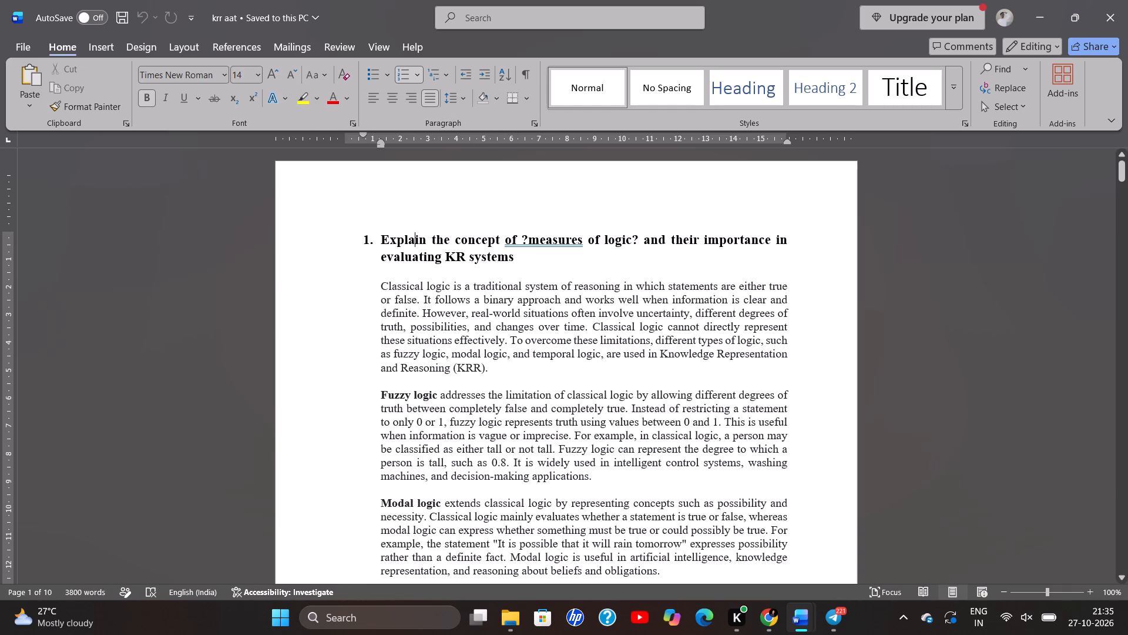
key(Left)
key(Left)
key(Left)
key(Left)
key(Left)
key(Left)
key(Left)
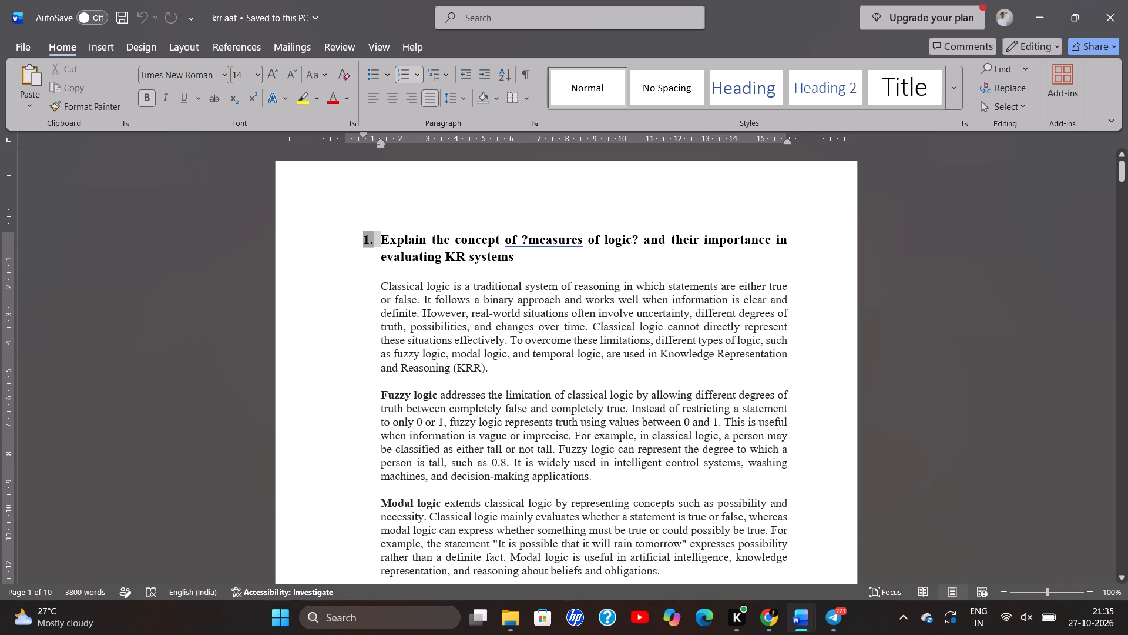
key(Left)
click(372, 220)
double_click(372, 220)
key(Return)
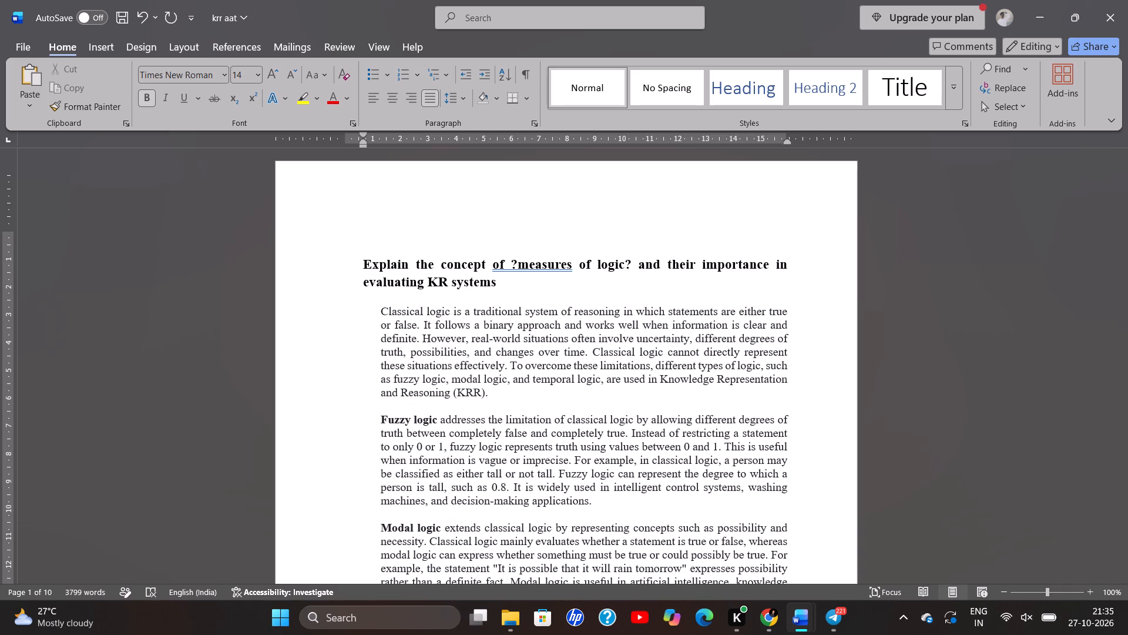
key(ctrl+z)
Insert five empty lines above the first question's heading, "Explain the concept of ?measures of logic?".
click(352, 223)
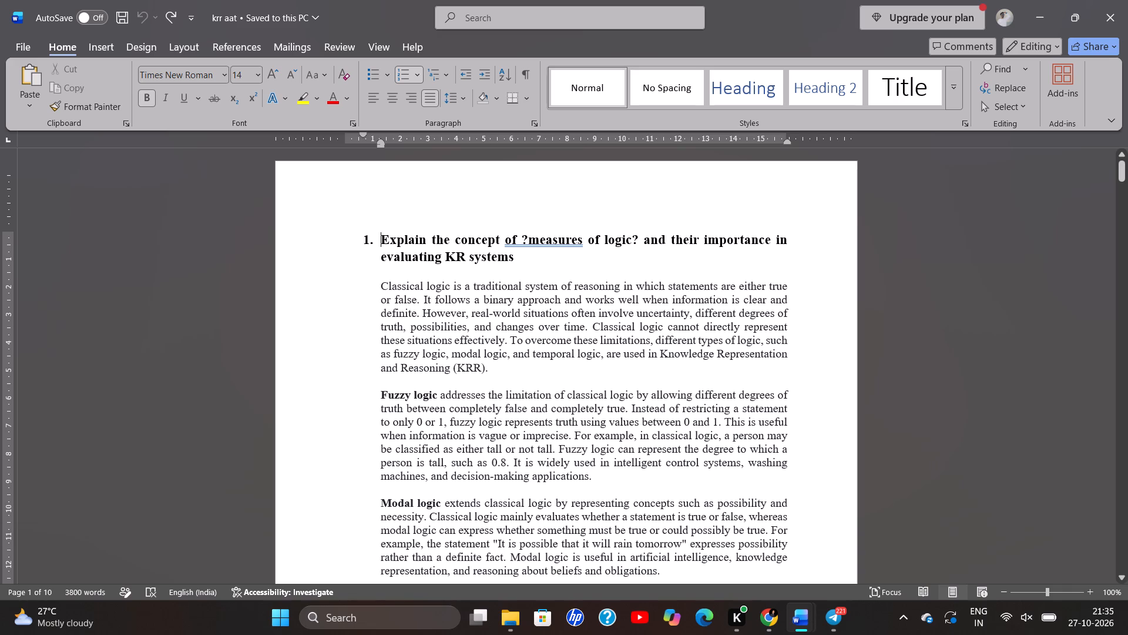
key(Return)
key(Return)
key(Return)
key(Return)
key(Return)
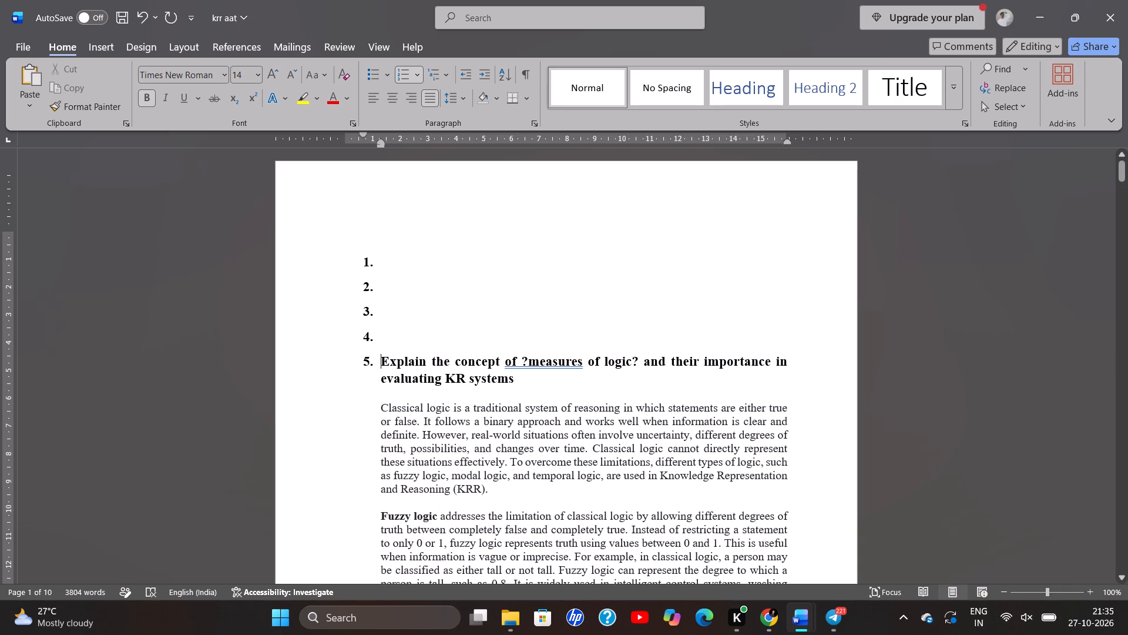
Remove the list numbering from the empty lines above the heading so that numbering starts at the first question.
click(382, 345)
key(BackSpace)
key(BackSpace)
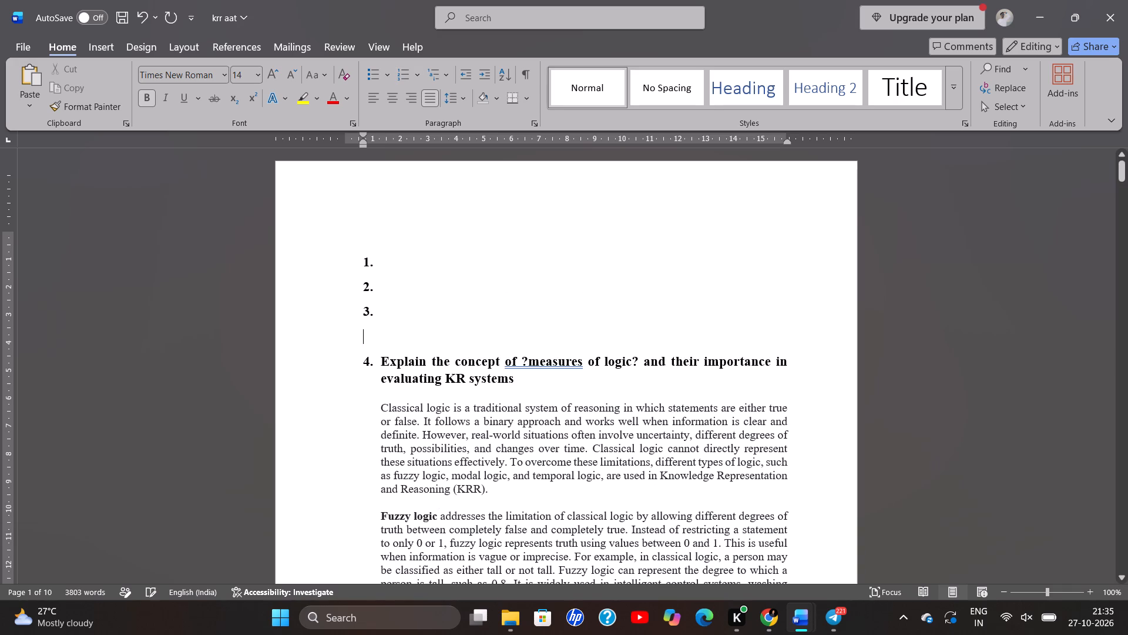
click(382, 310)
key(BackSpace)
key(BackSpace)
click(385, 290)
key(BackSpace)
key(BackSpace)
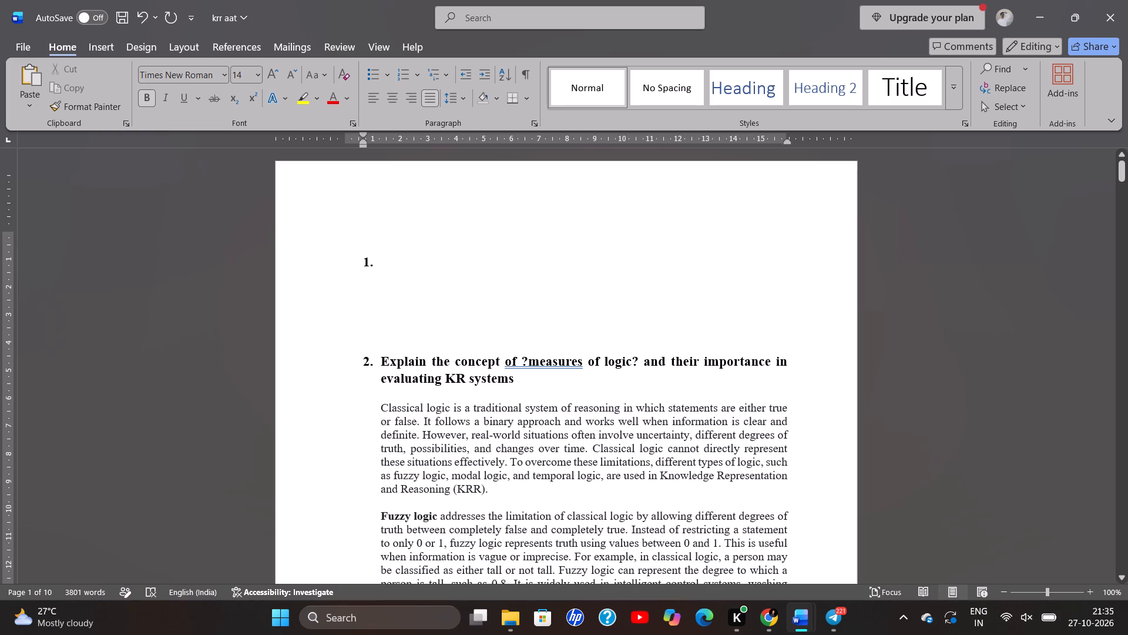
click(387, 270)
key(BackSpace)
Add blank lines above the first question until its heading moves to the second page, leaving page one empty for a cover.
key(Return)
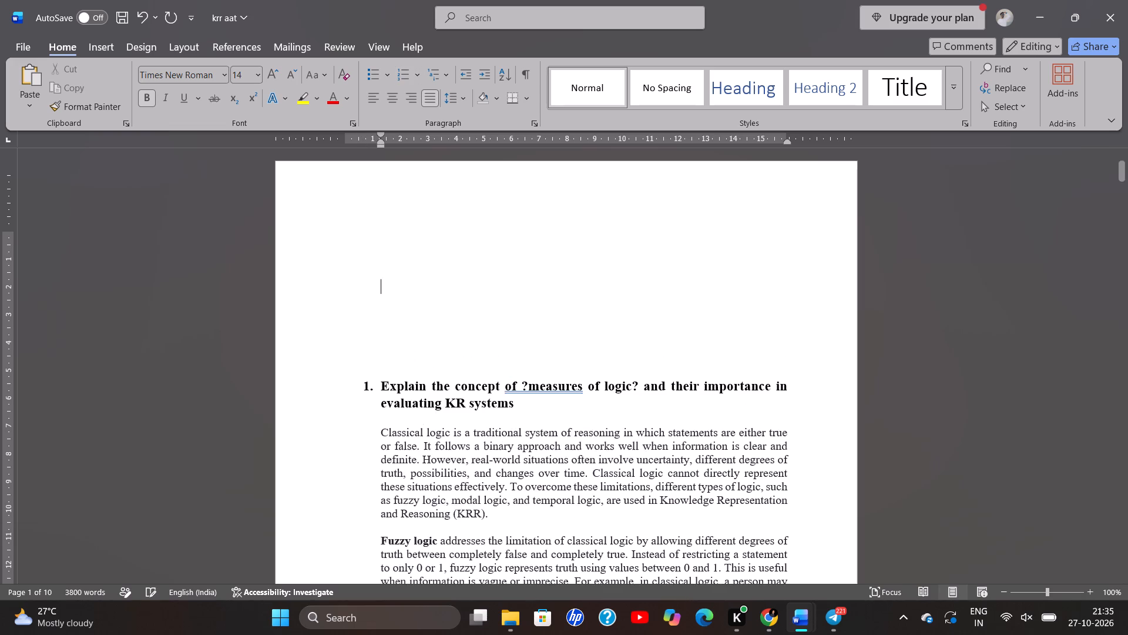
key(Return)
key(Return)
key(Return)
key(Return)
key(Return)
key(Return)
key(Return)
key(Return)
key(Return)
key(Return)
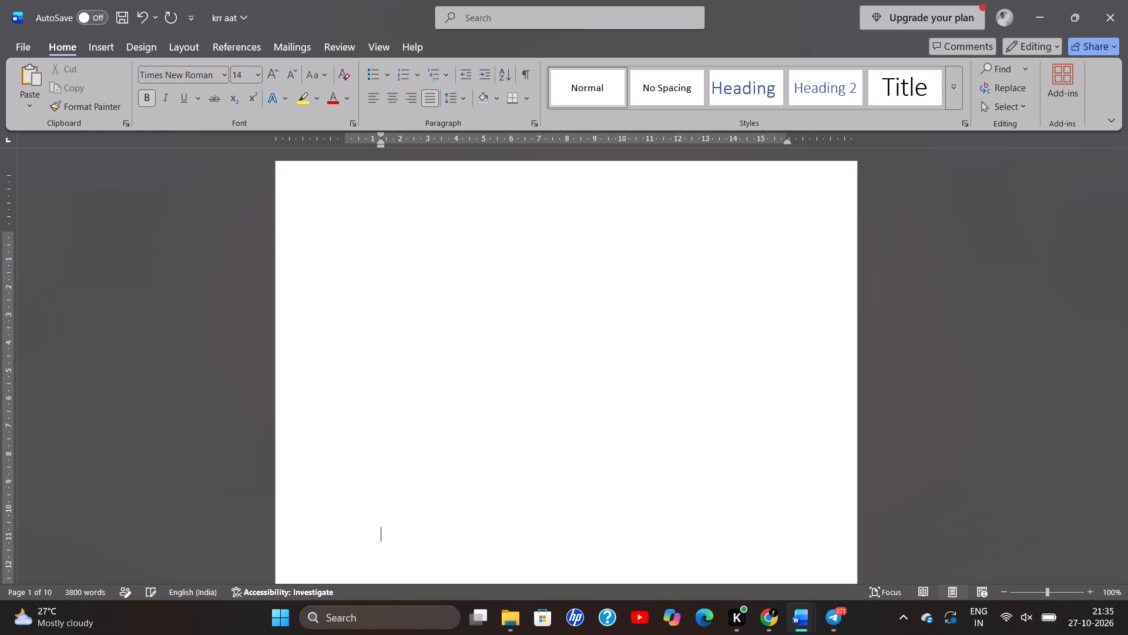
key(Return)
key(Return)
scroll(387, 270, down, 3)
scroll(387, 270, up, 1)
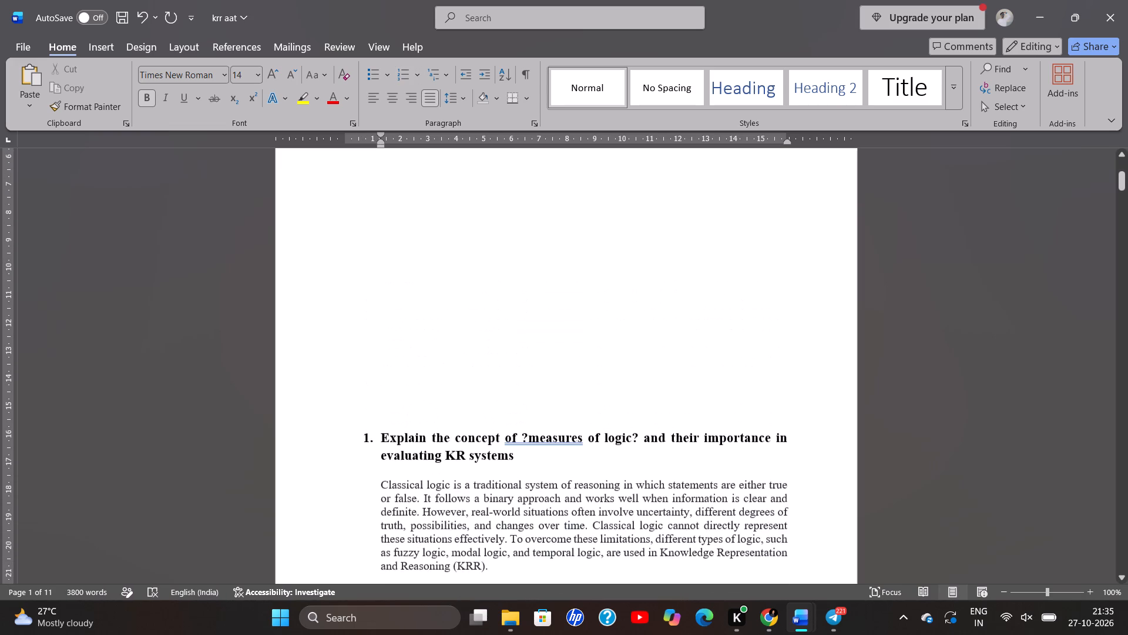
key(Return)
key(Return)
key(Return)
key(Return)
key(Return)
key(Return)
key(Return)
scroll(387, 270, left, 1)
scroll(387, 270, down, 3)
key(Return)
key(Return)
key(Return)
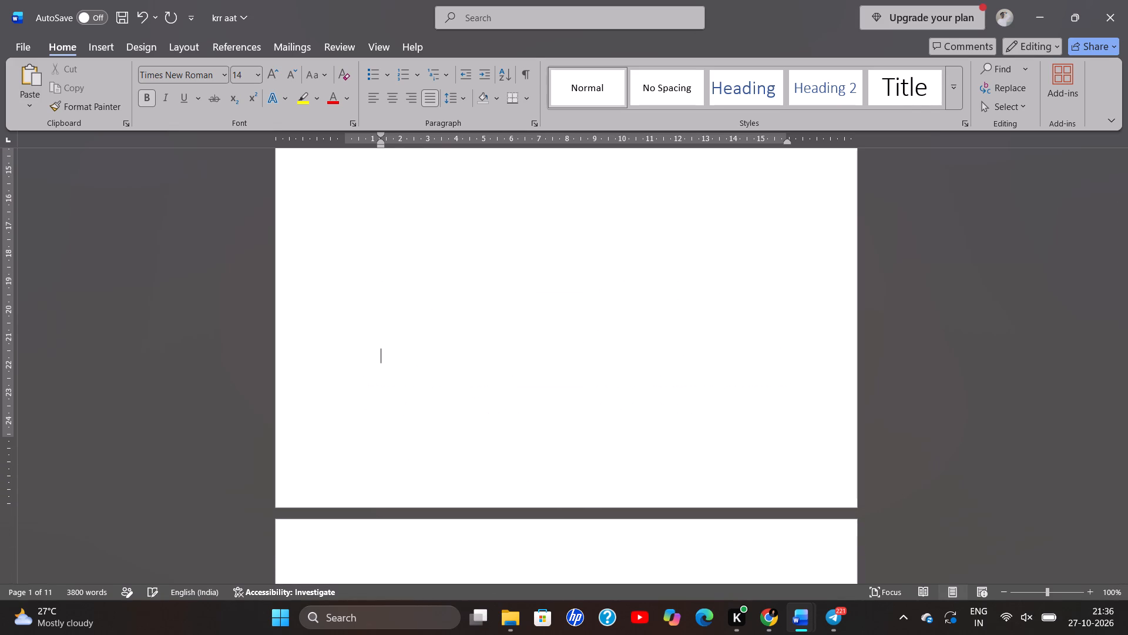
scroll(387, 270, down, 1)
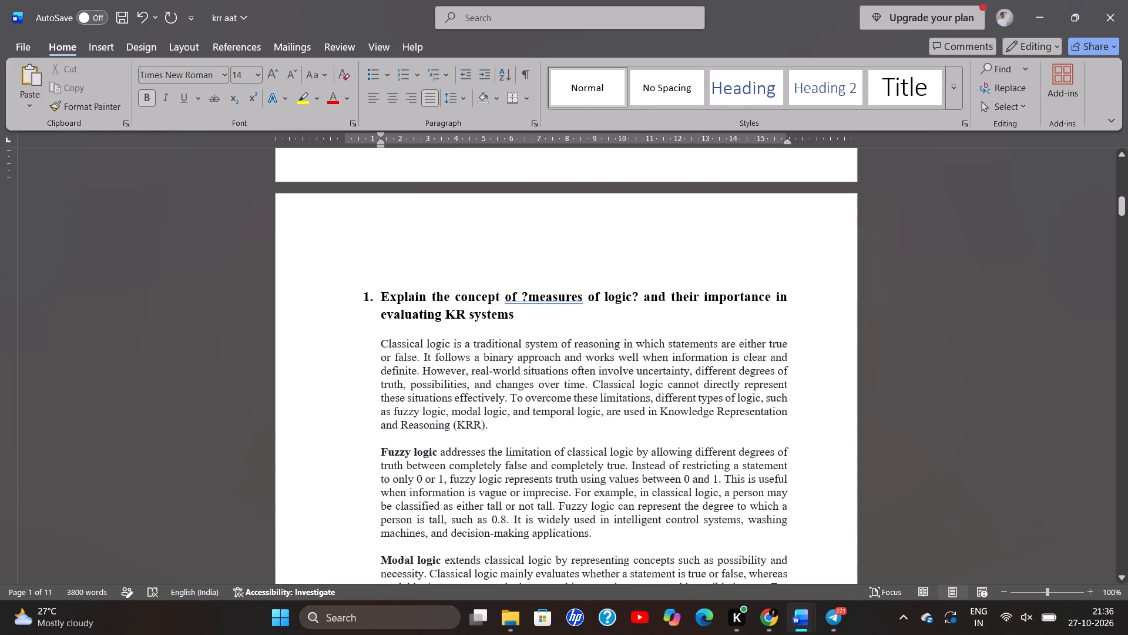
Delete the extra empty line above the first question's heading on the second page.
click(407, 260)
key(BackSpace)
Place the text cursor on the first line of the blank first page.
scroll(407, 260, up, 1)
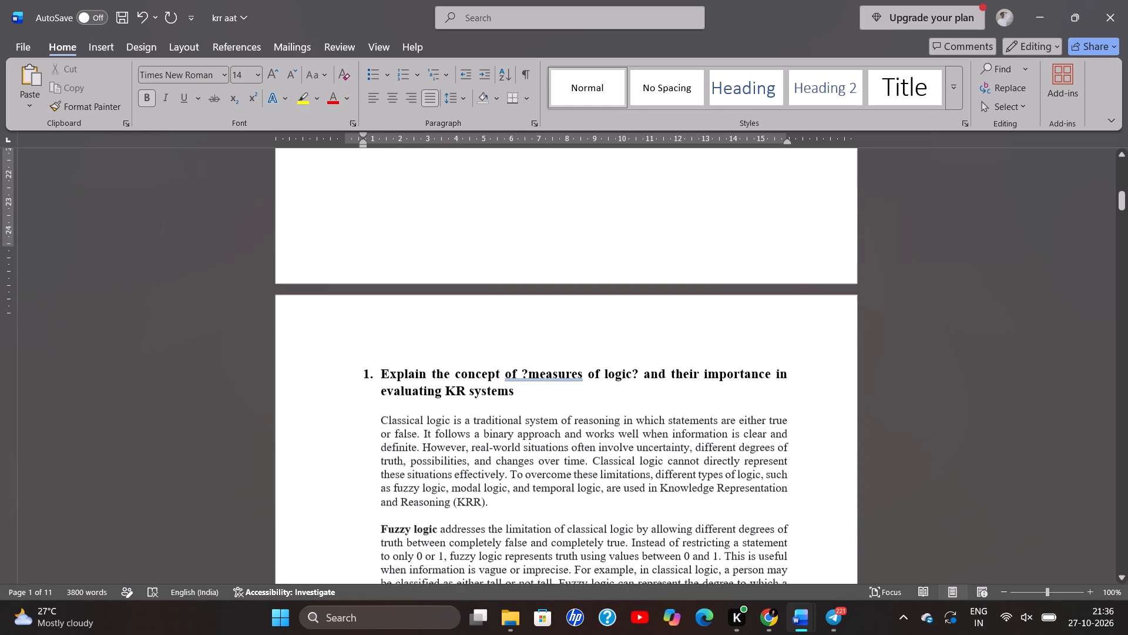
scroll(407, 260, up, 3)
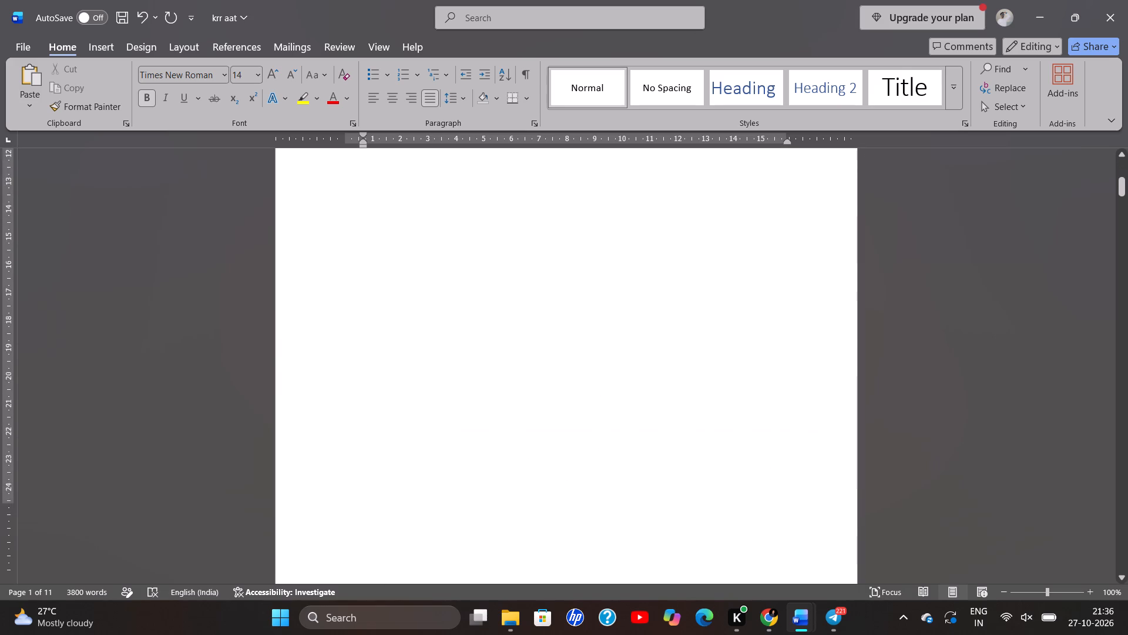
scroll(407, 260, up, 1)
key(Up)
key(Up)
key(Up)
key(Up)
key(Up)
key(Up)
key(Up)
key(Up)
key(Up)
key(Up)
key(Up)
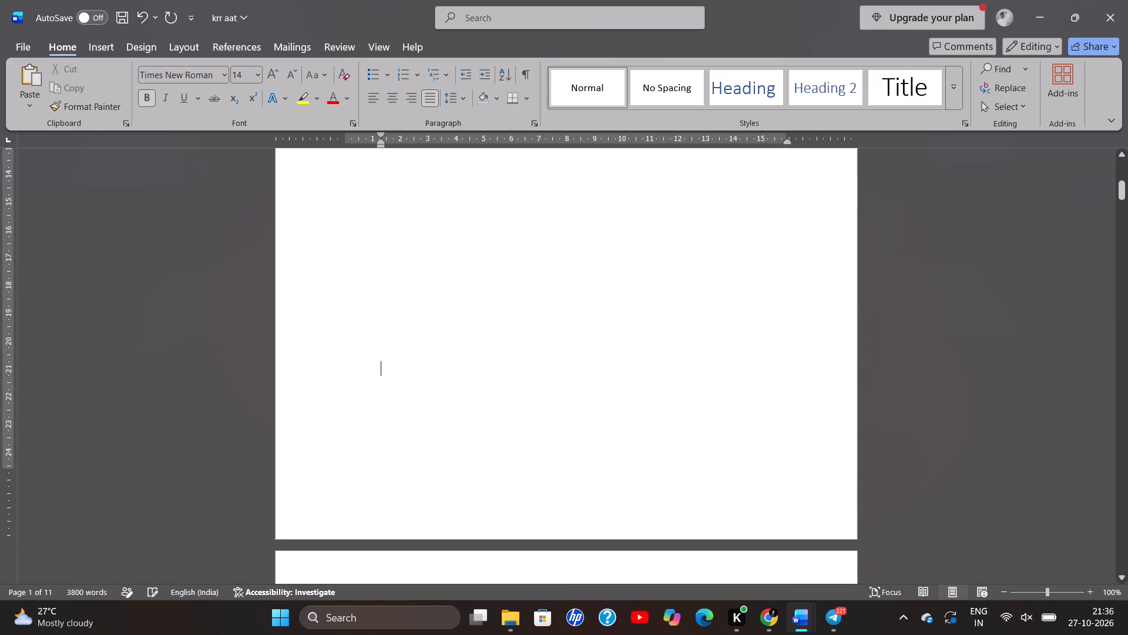
scroll(407, 260, up, 3)
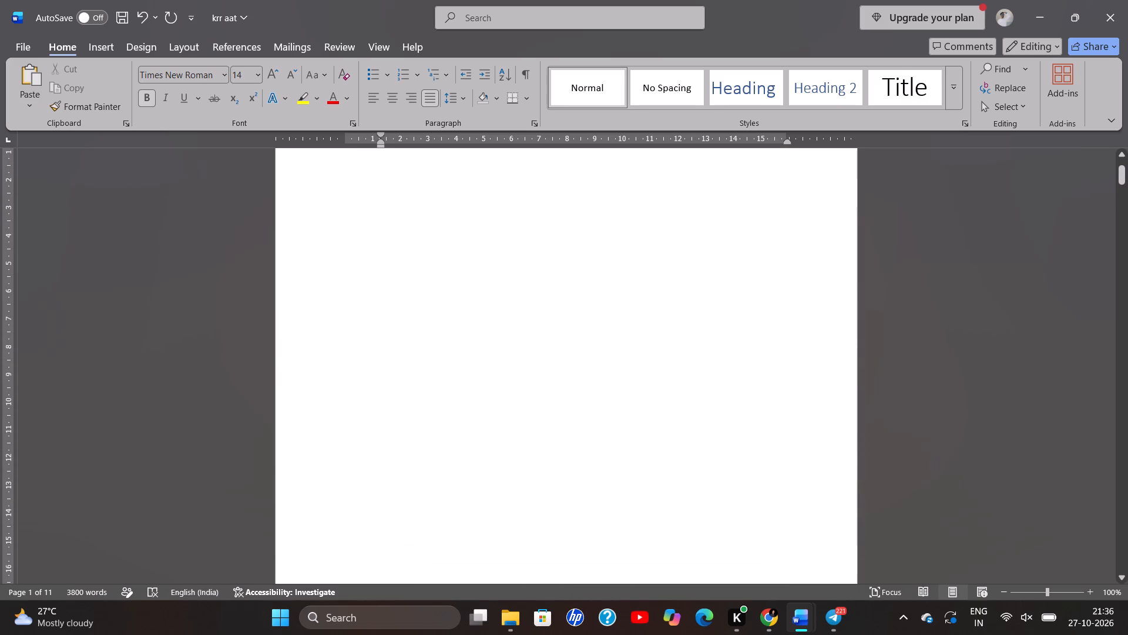
key(Up)
key(Up)
key(Up)
key(Up)
key(Up)
key(Up)
key(Up)
key(Up)
scroll(407, 260, up, 1)
key(Up)
key(Up)
key(Up)
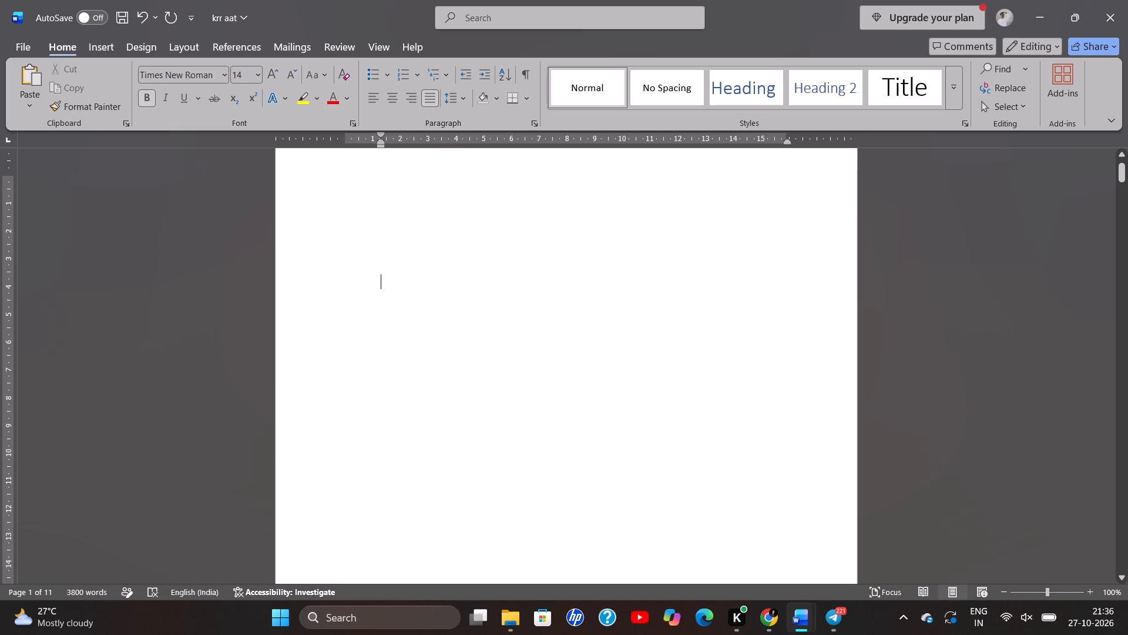
key(Up)
scroll(407, 260, up, 1)
key(Up)
key(Up)
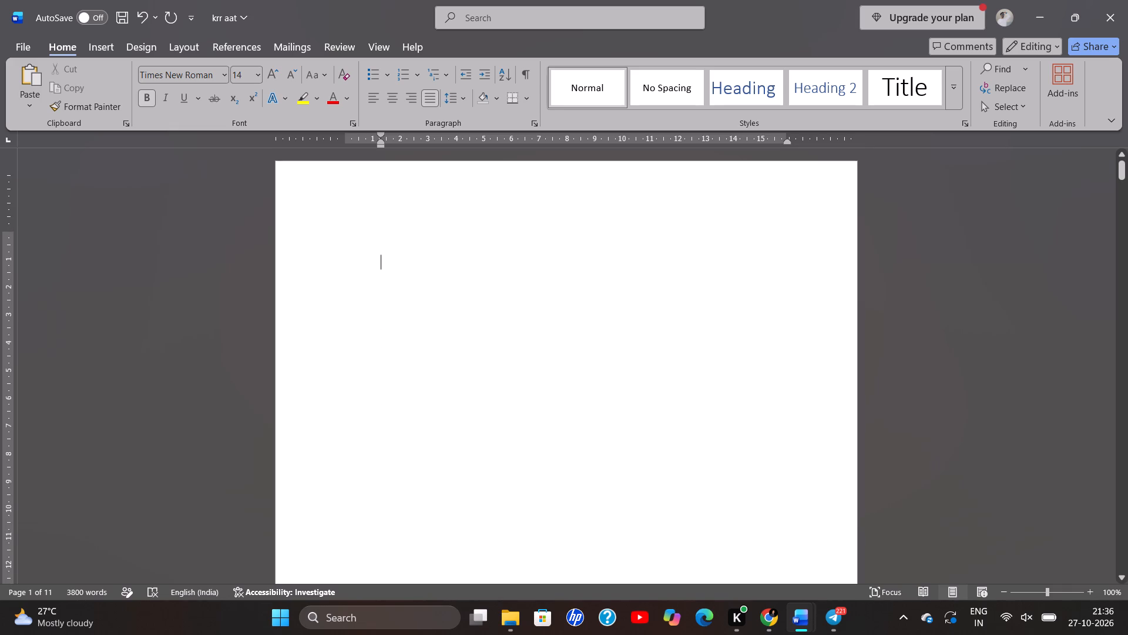
key(Up)
key(Up)
key(Down)
key(Up)
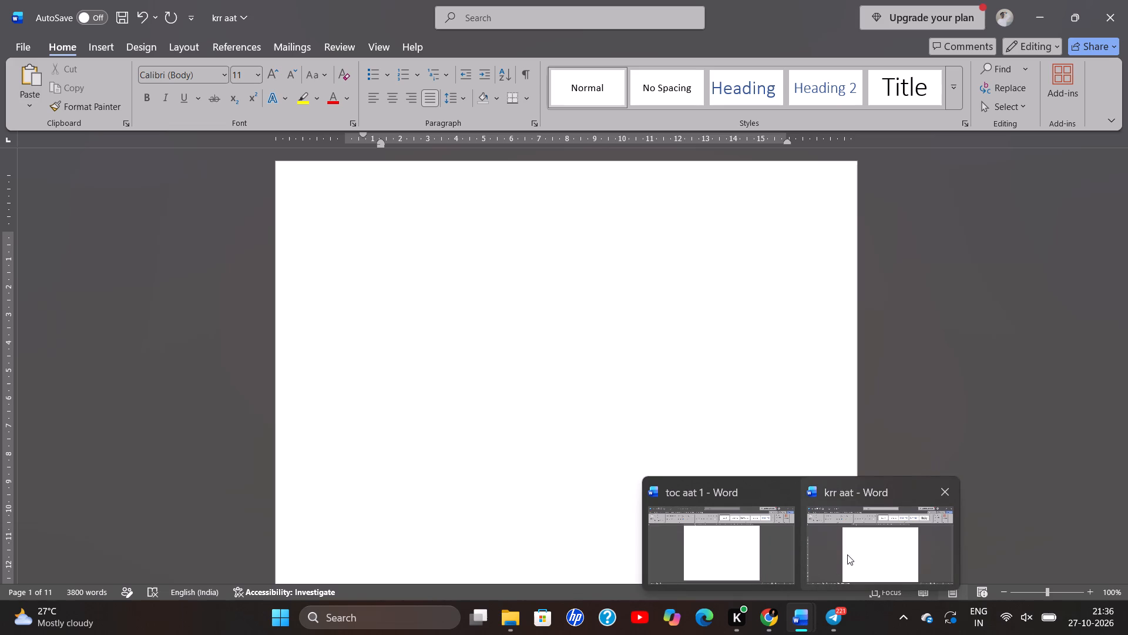
Switch to the "toc aat 1" document and copy its whole cover page, from the institute name through the logo to "DUNDIGAL,HYDERABAD".
click(756, 543)
scroll(700, 373, up, 6)
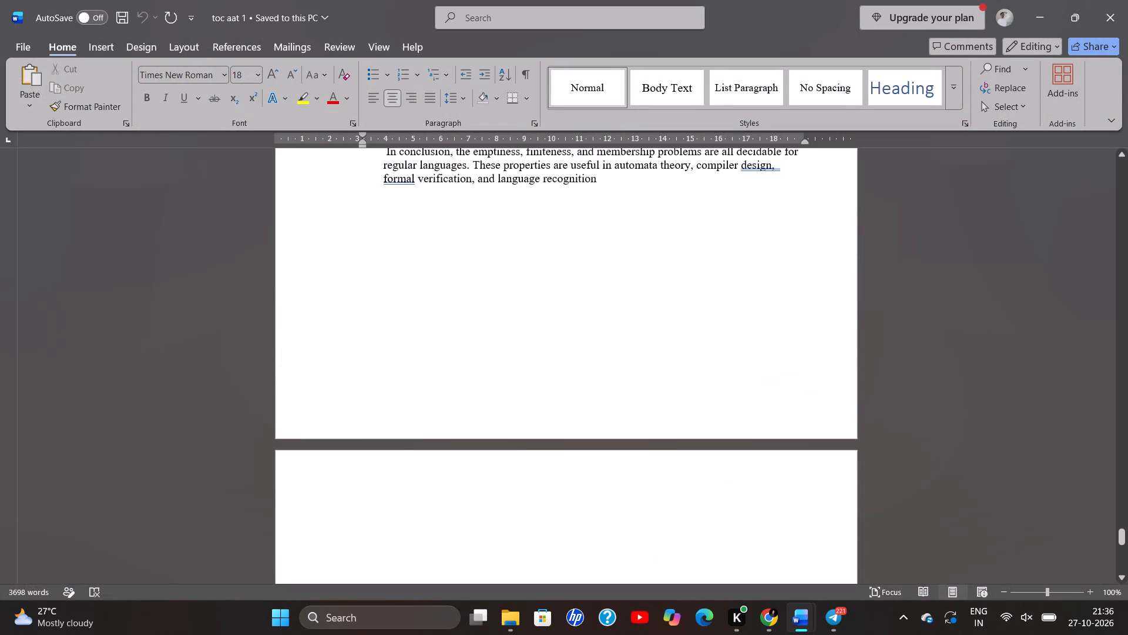
scroll(700, 373, up, 20)
scroll(700, 373, up, 8)
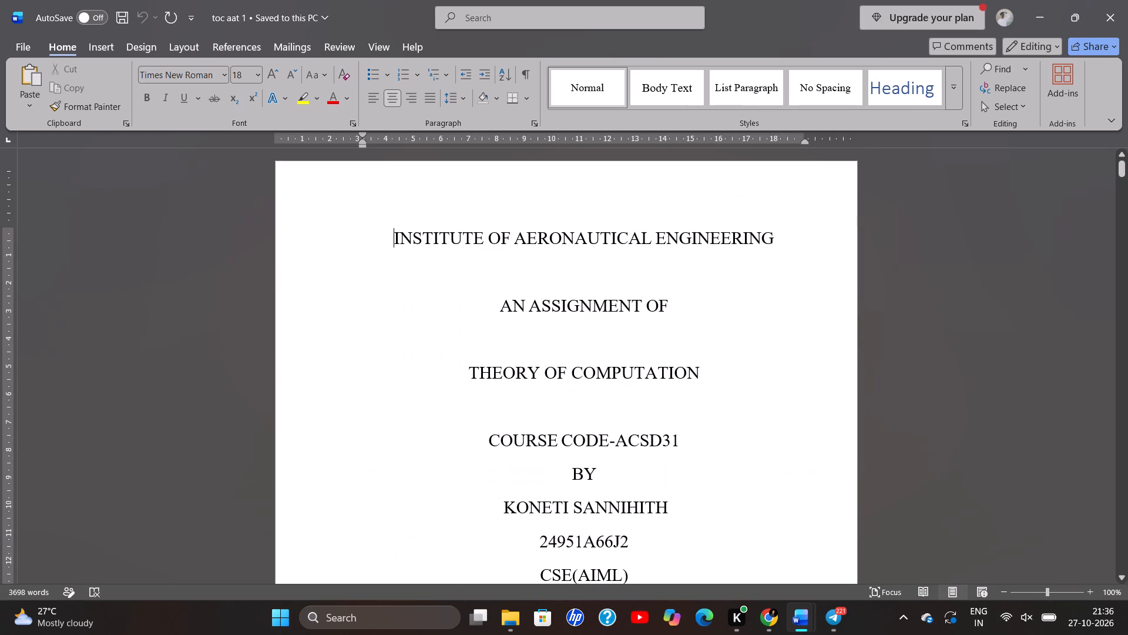
click(391, 235)
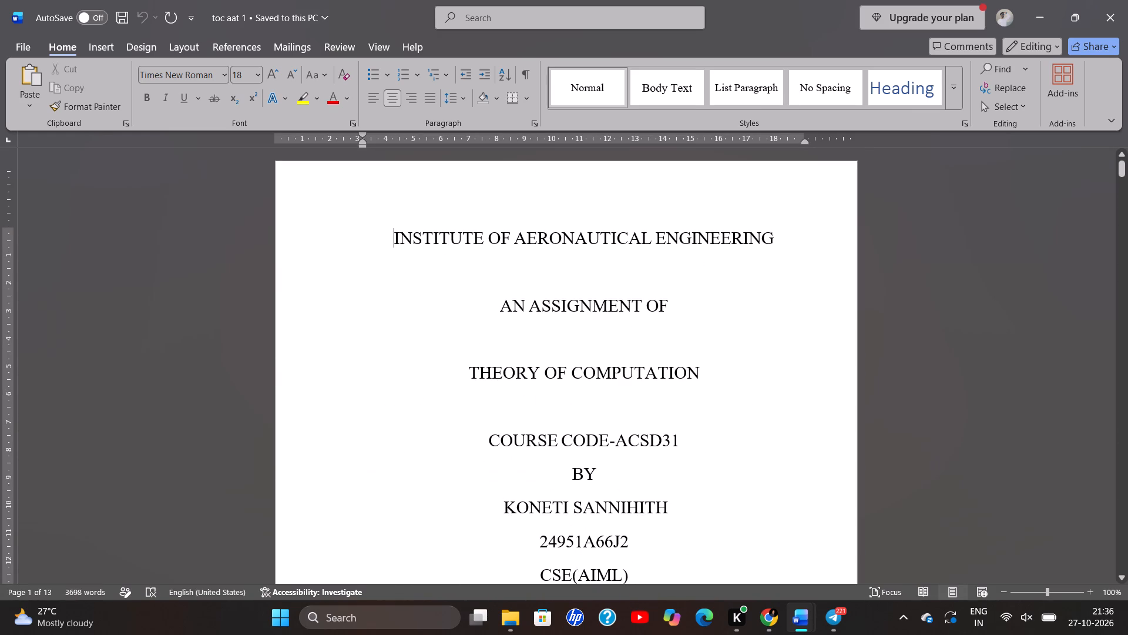
drag(394, 235, 552, 604)
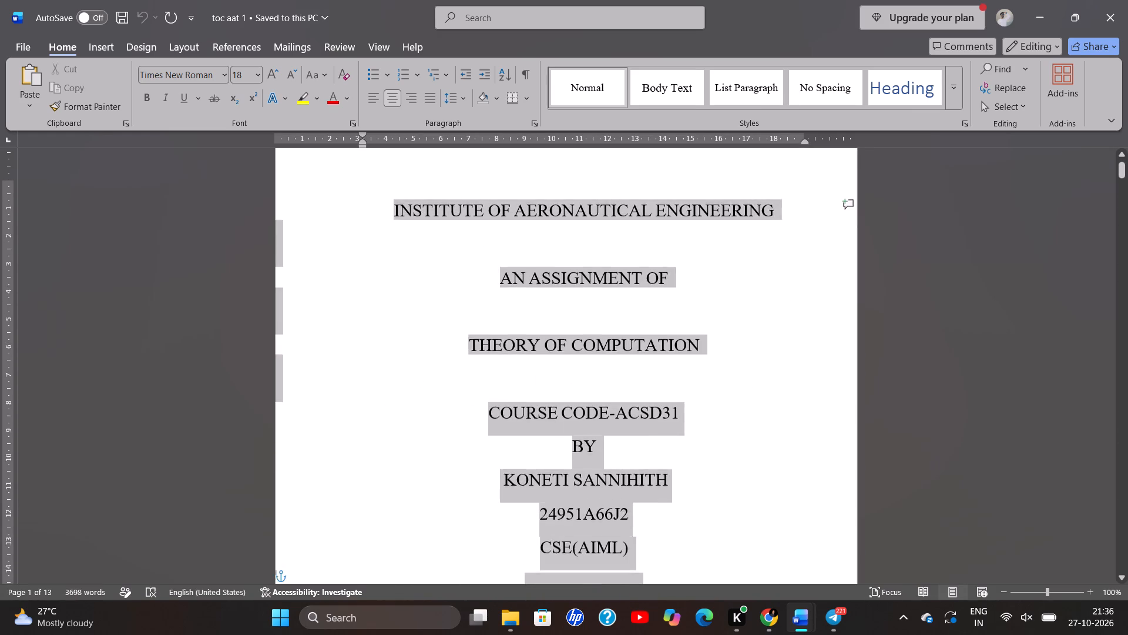
drag(552, 604, 717, 380)
key(ctrl+c)
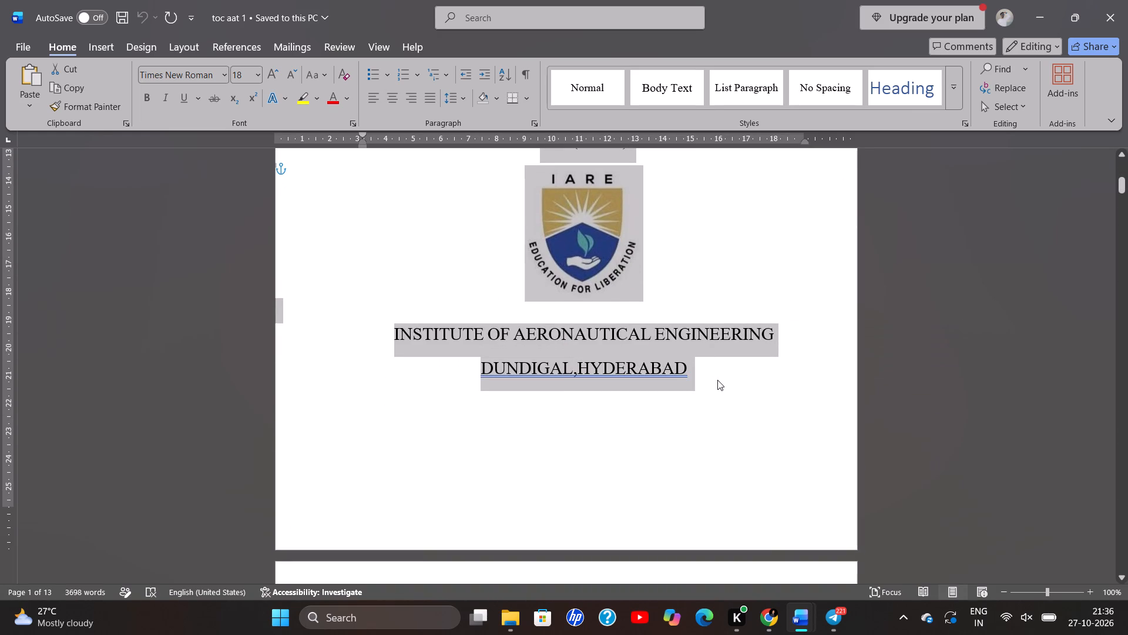
click(899, 372)
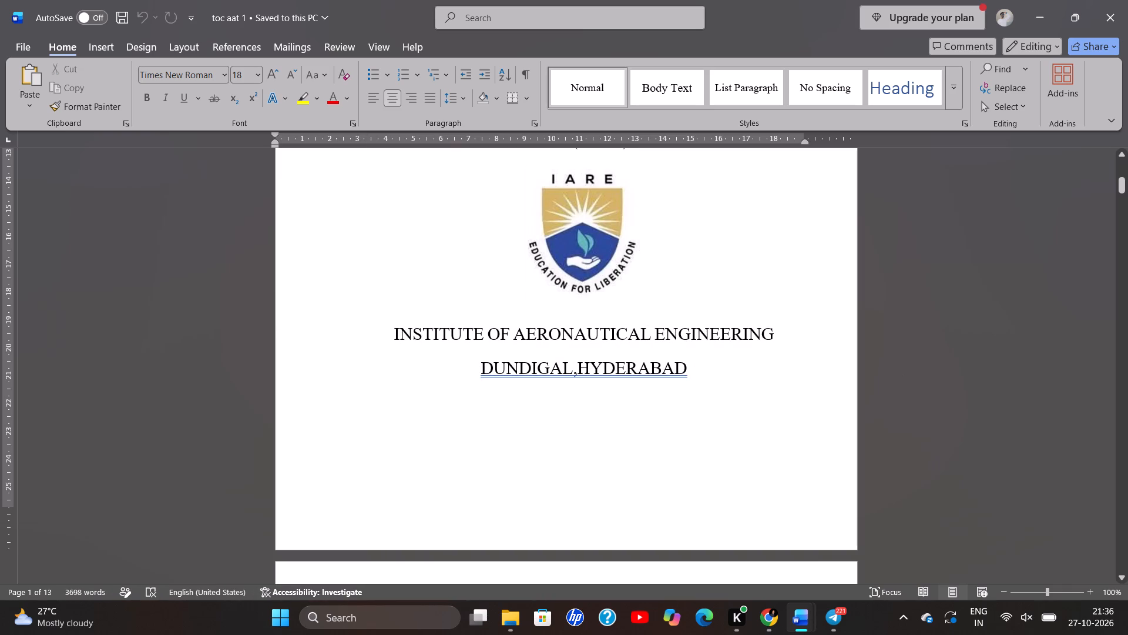
Switch back to the "krr aat" document and paste the copied cover page at the top of the blank first page.
click(862, 538)
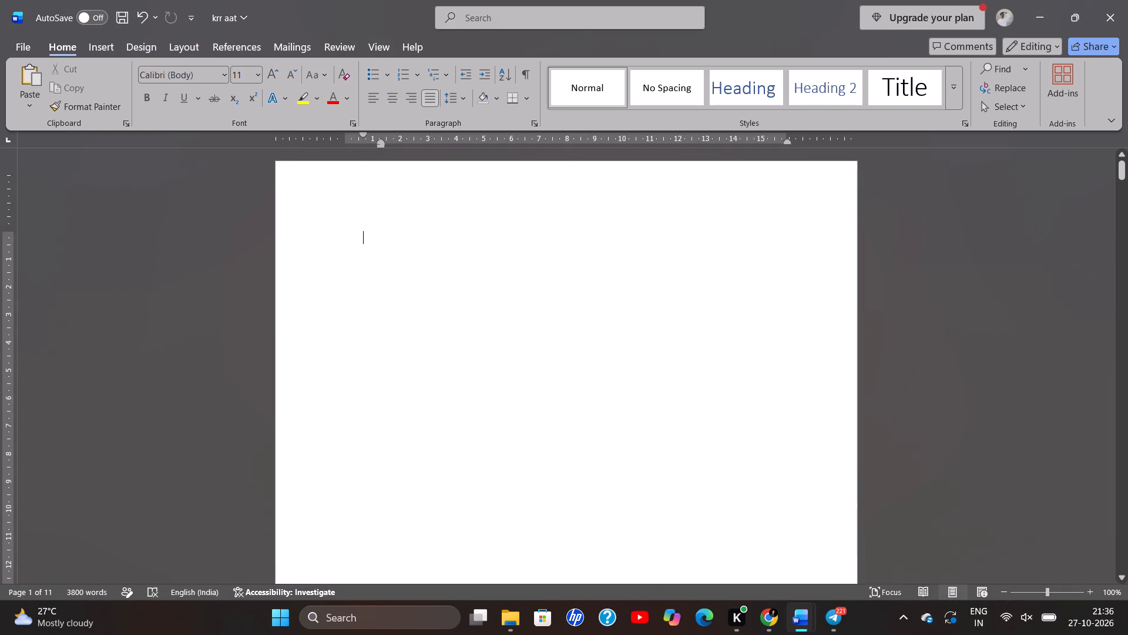
key(ctrl+v)
scroll(629, 367, up, 2)
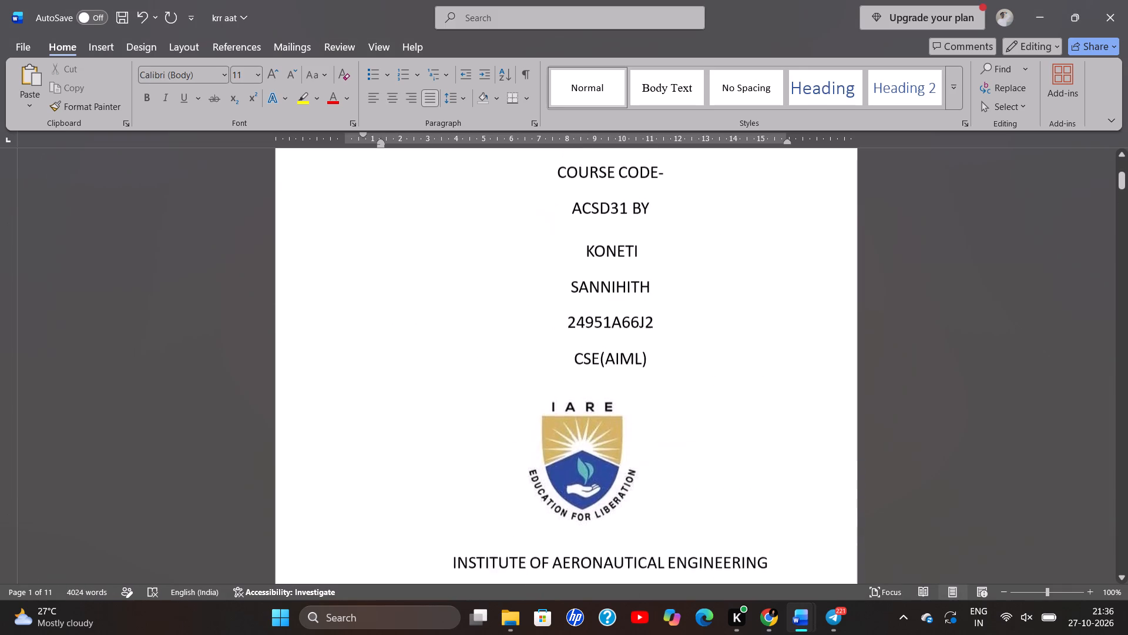
scroll(629, 367, up, 3)
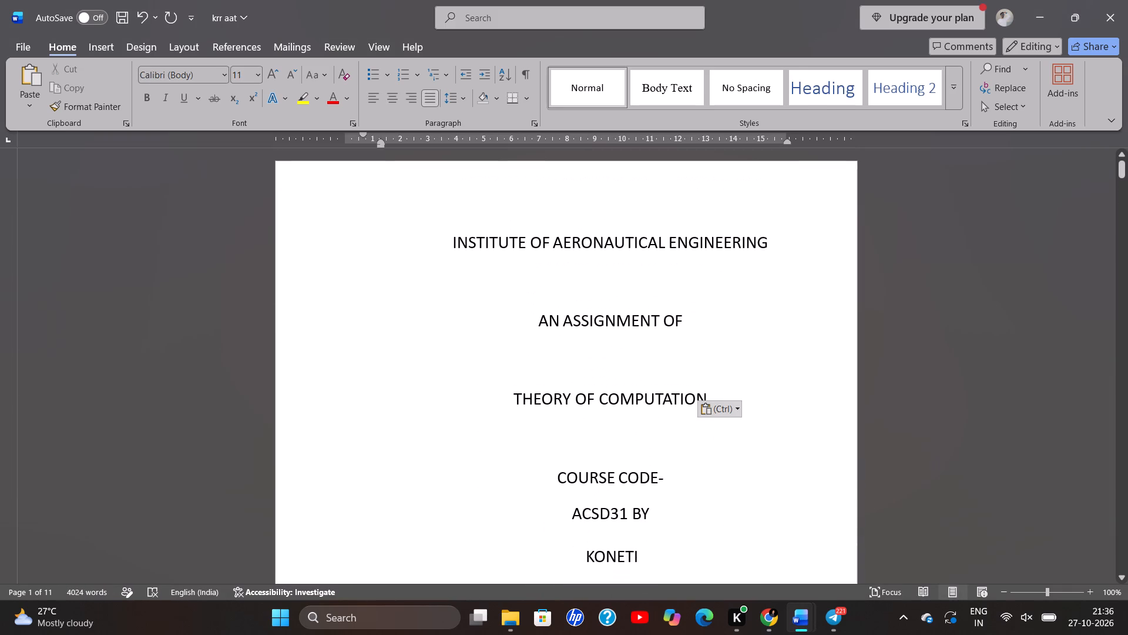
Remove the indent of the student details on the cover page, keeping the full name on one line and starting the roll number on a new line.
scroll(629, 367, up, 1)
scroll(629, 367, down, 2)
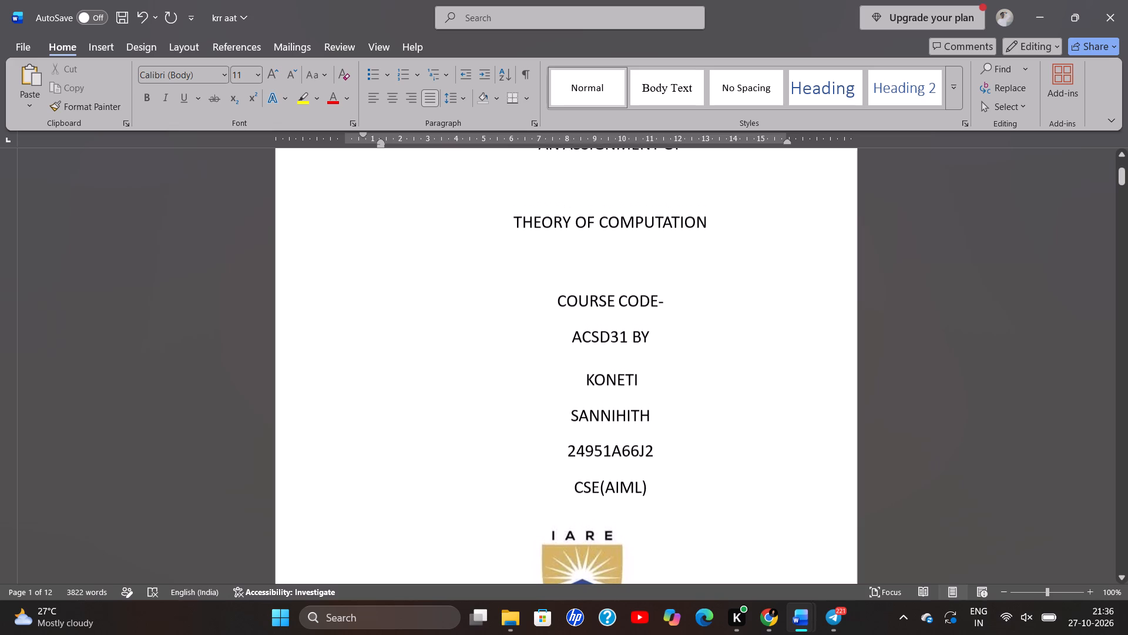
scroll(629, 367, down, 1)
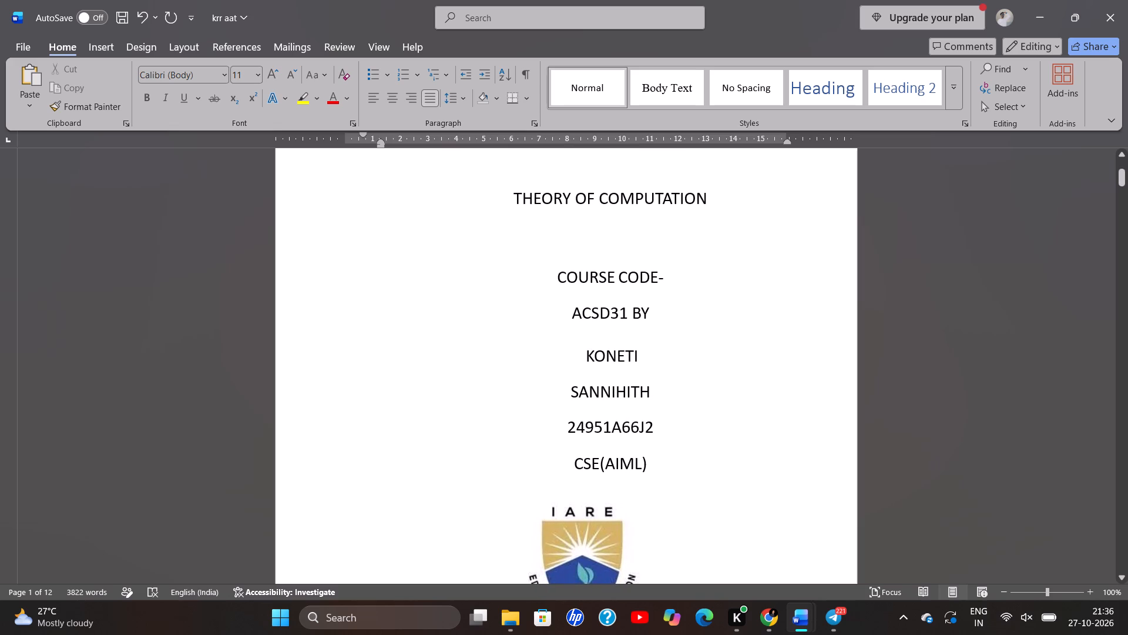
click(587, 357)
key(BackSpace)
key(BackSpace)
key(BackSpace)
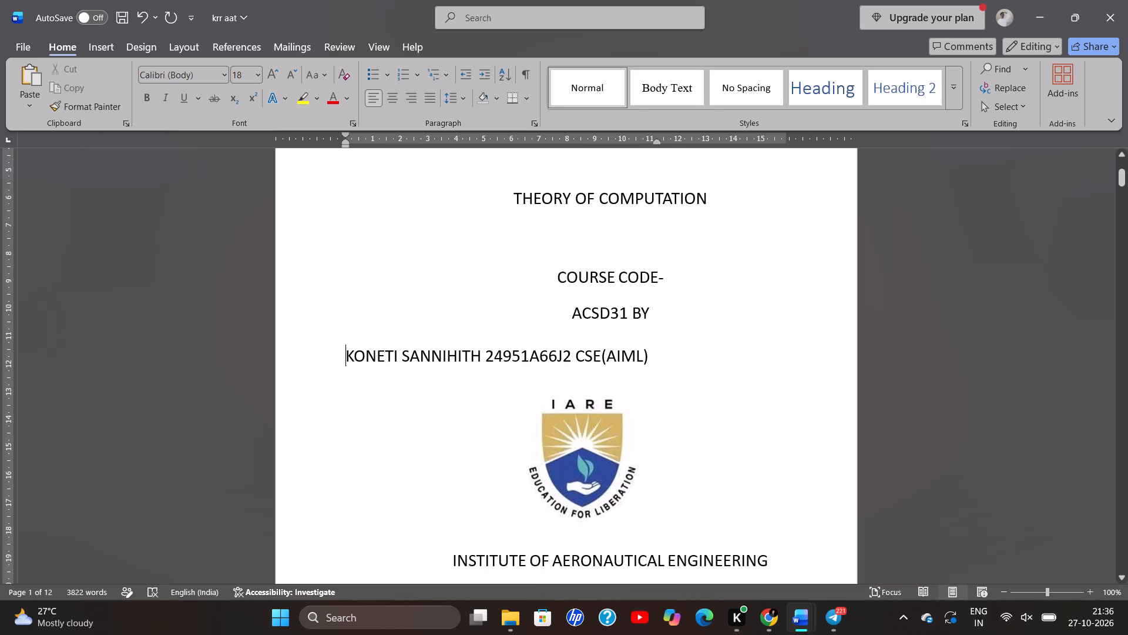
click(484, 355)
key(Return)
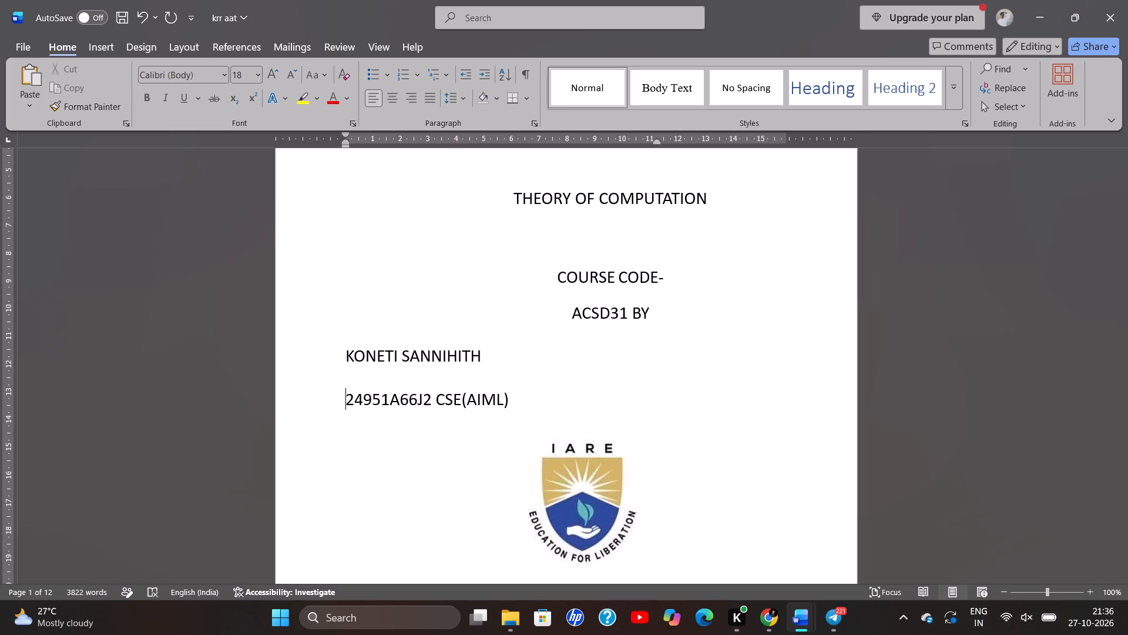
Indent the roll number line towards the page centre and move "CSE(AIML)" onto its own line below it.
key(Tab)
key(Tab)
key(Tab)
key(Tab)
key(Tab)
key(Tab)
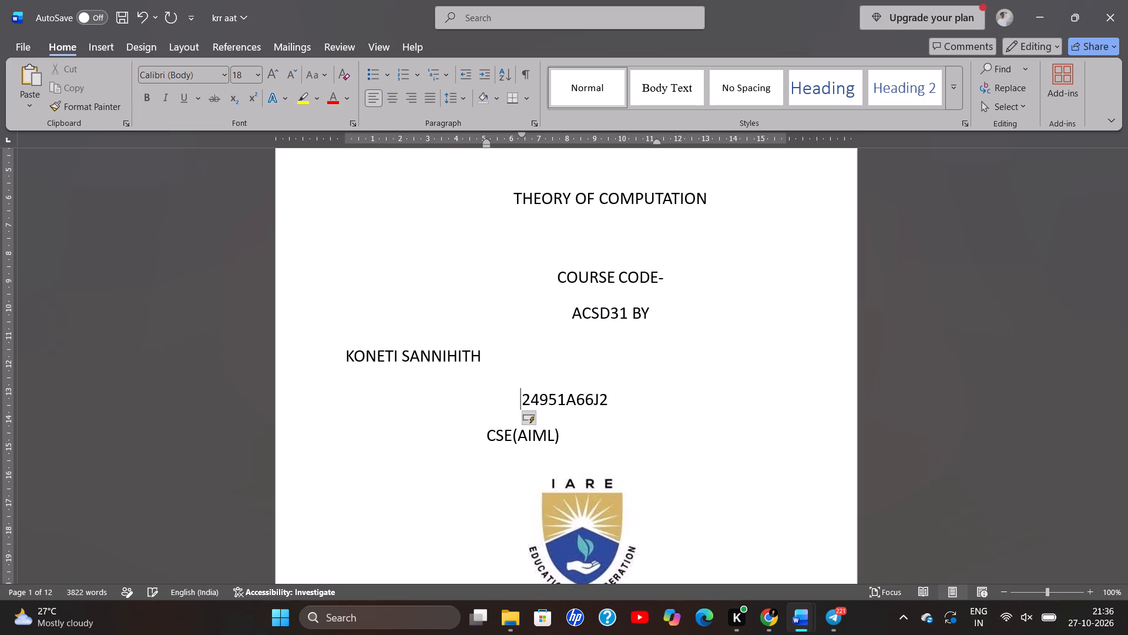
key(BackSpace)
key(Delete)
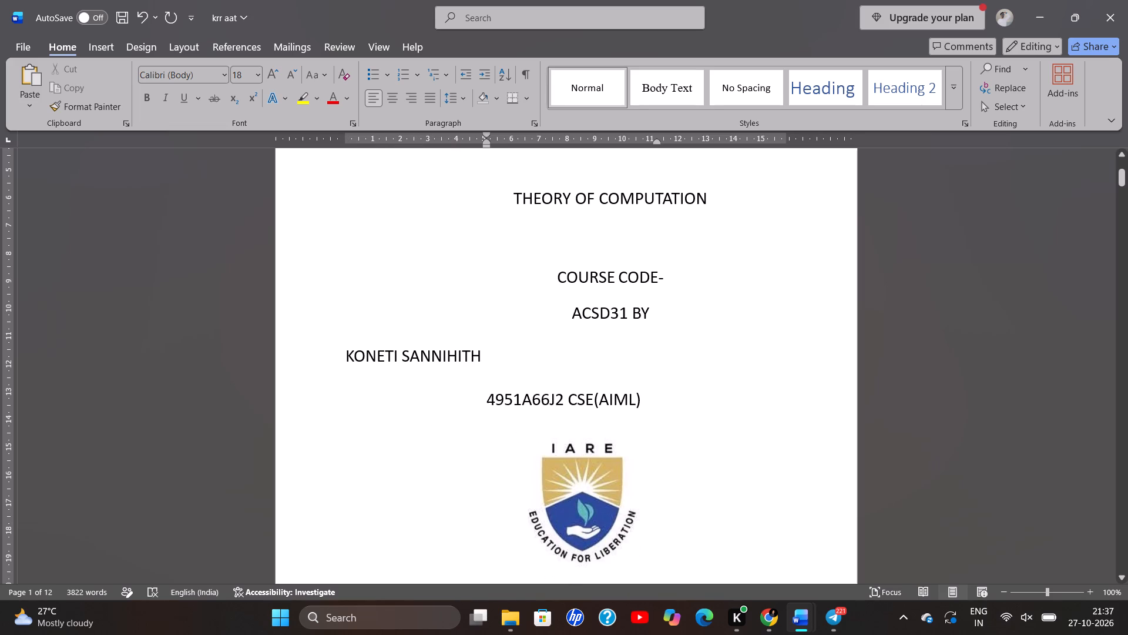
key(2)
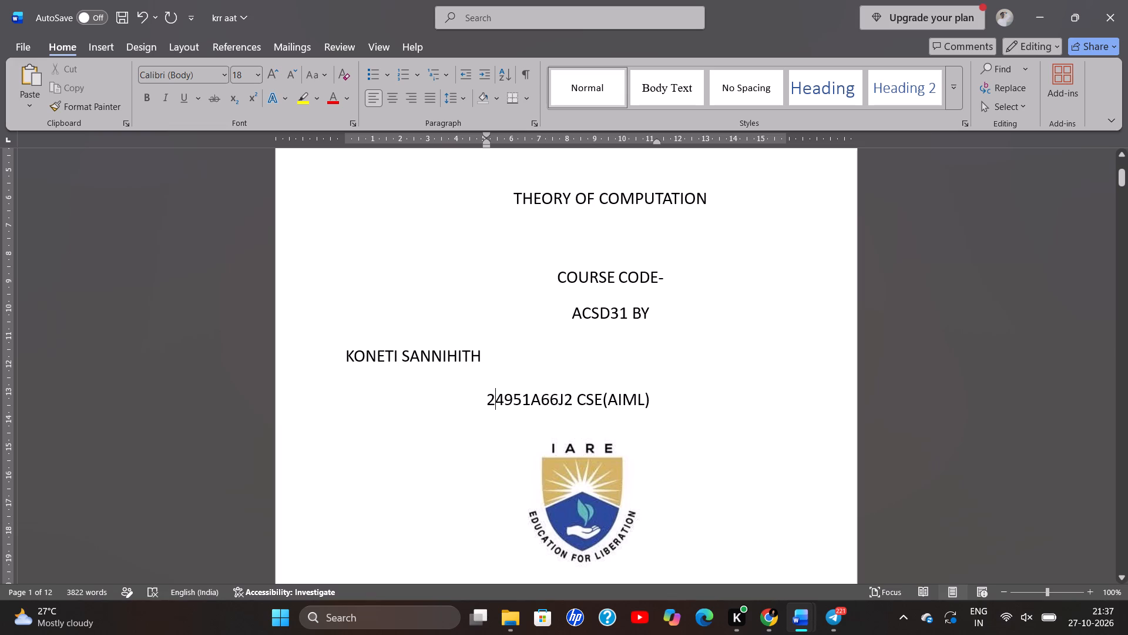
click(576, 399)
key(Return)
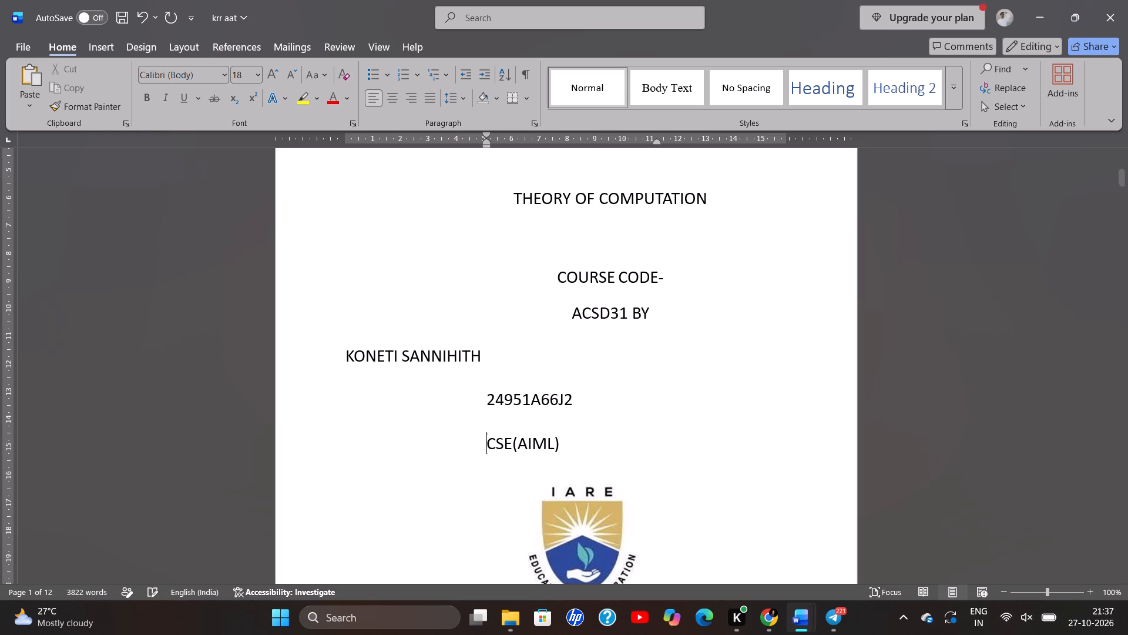
Switch to the "toc aat 1" document and examine how the lines of its cover page are laid out.
scroll(576, 399, down, 1)
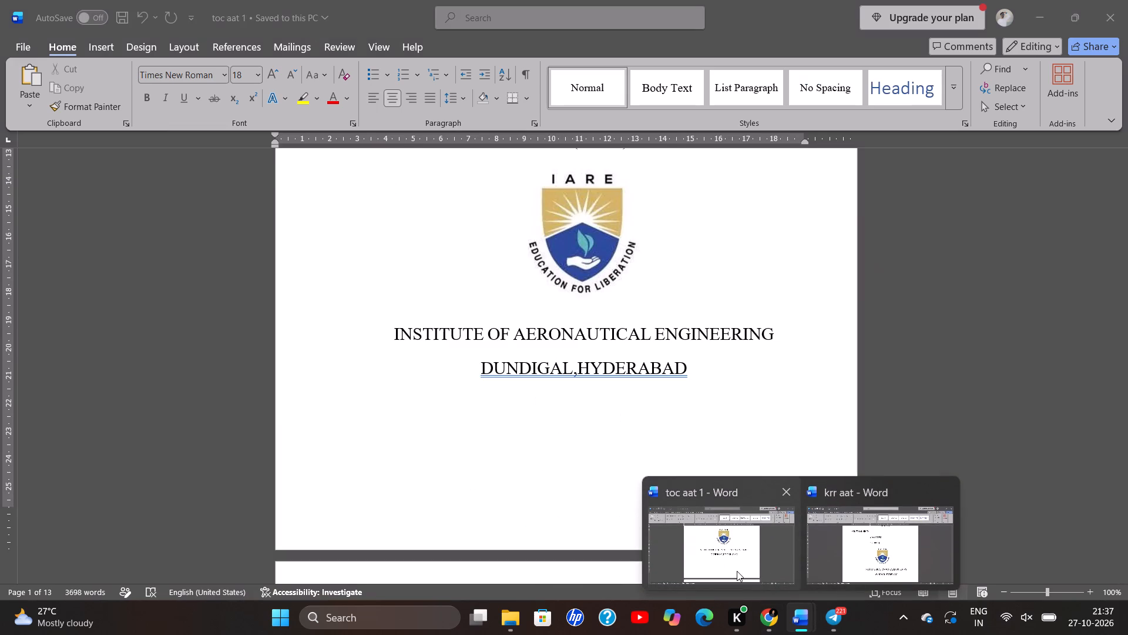
click(737, 571)
scroll(673, 457, up, 4)
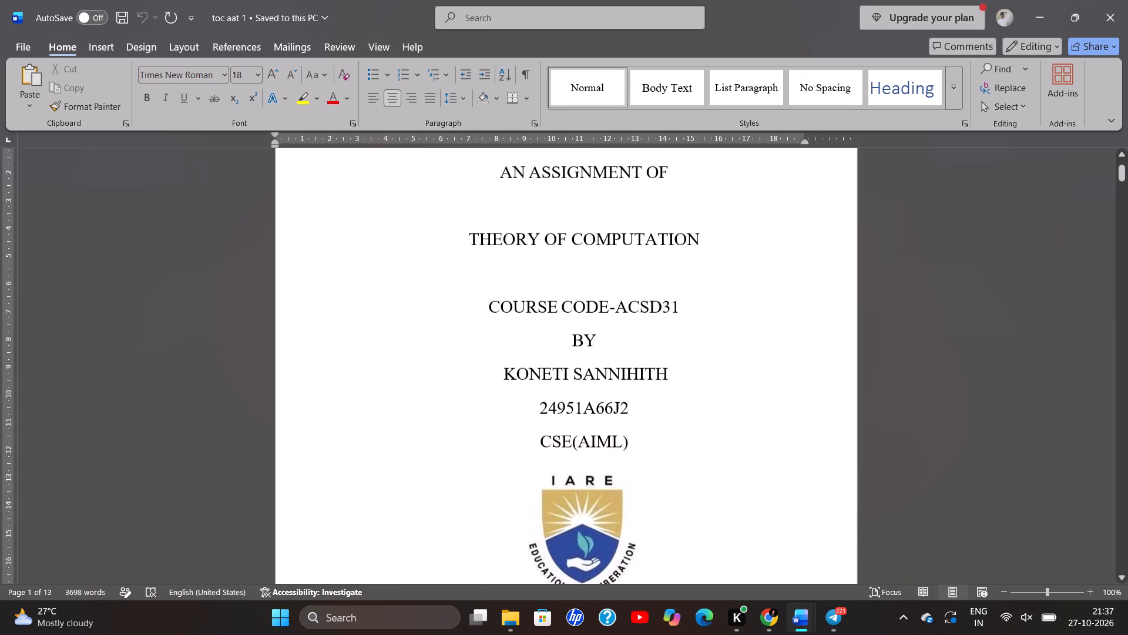
scroll(673, 457, up, 3)
scroll(673, 457, right, 1)
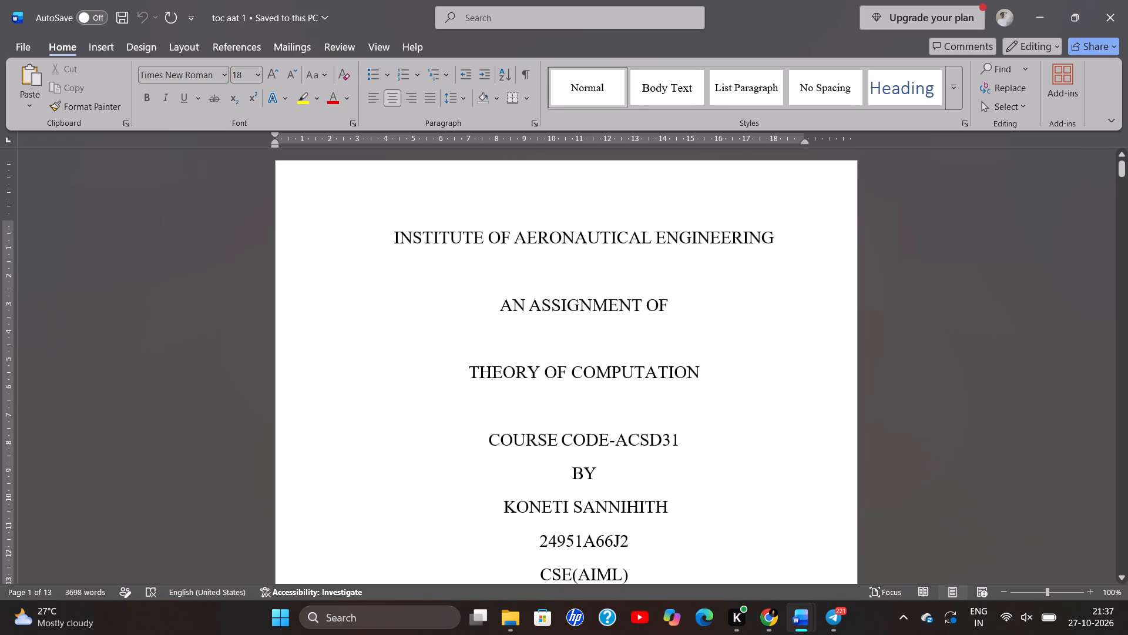
scroll(673, 457, right, 3)
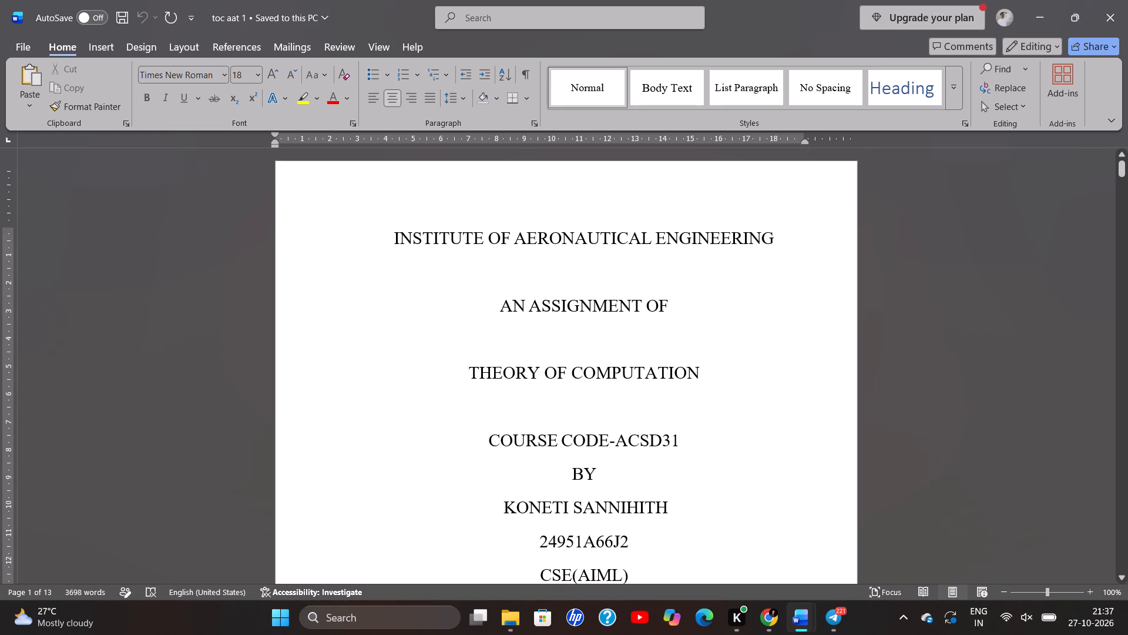
scroll(673, 457, right, 1)
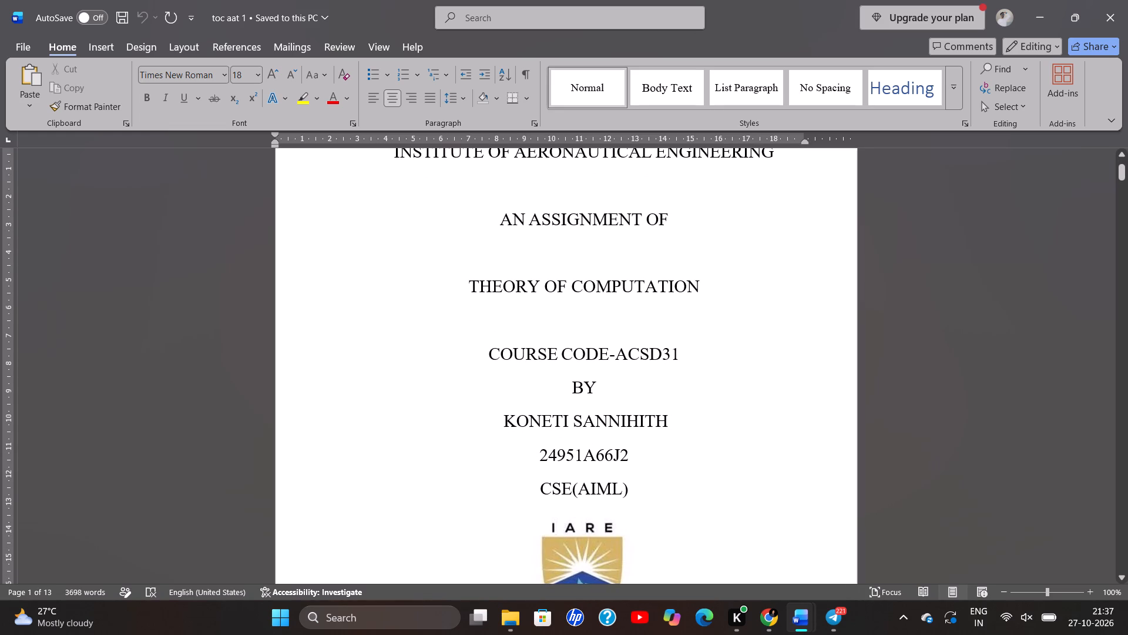
scroll(767, 567, down, 1)
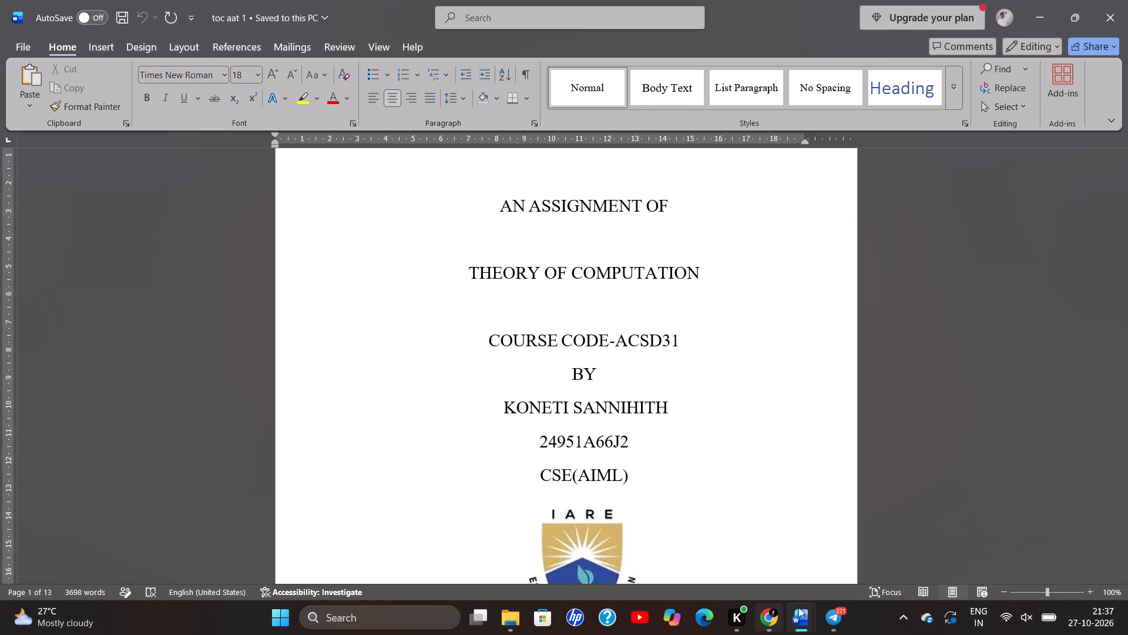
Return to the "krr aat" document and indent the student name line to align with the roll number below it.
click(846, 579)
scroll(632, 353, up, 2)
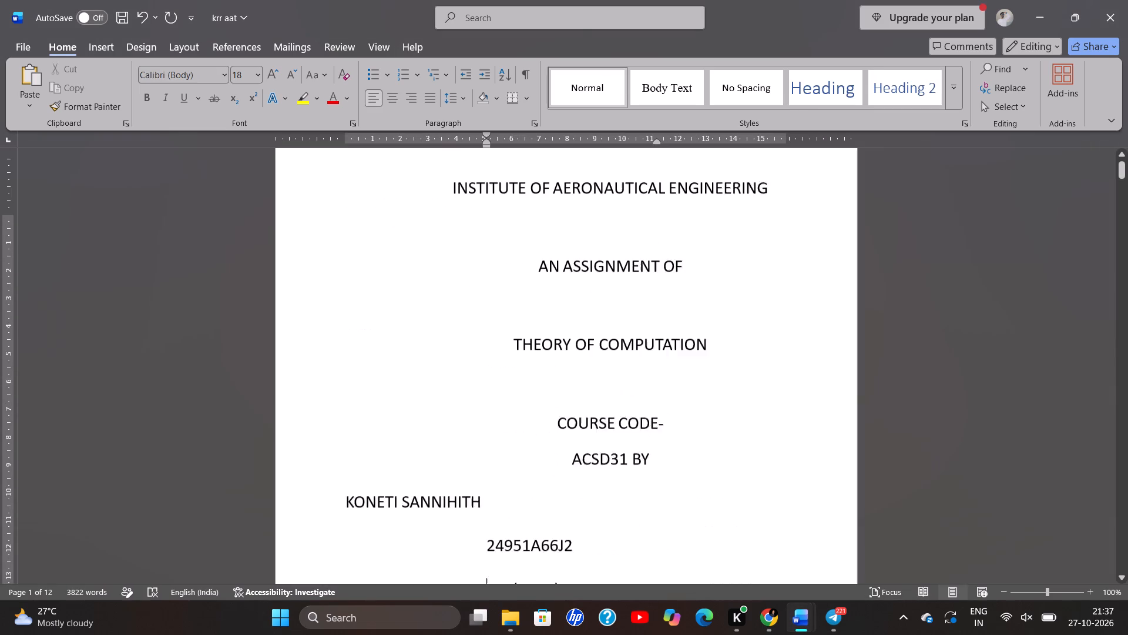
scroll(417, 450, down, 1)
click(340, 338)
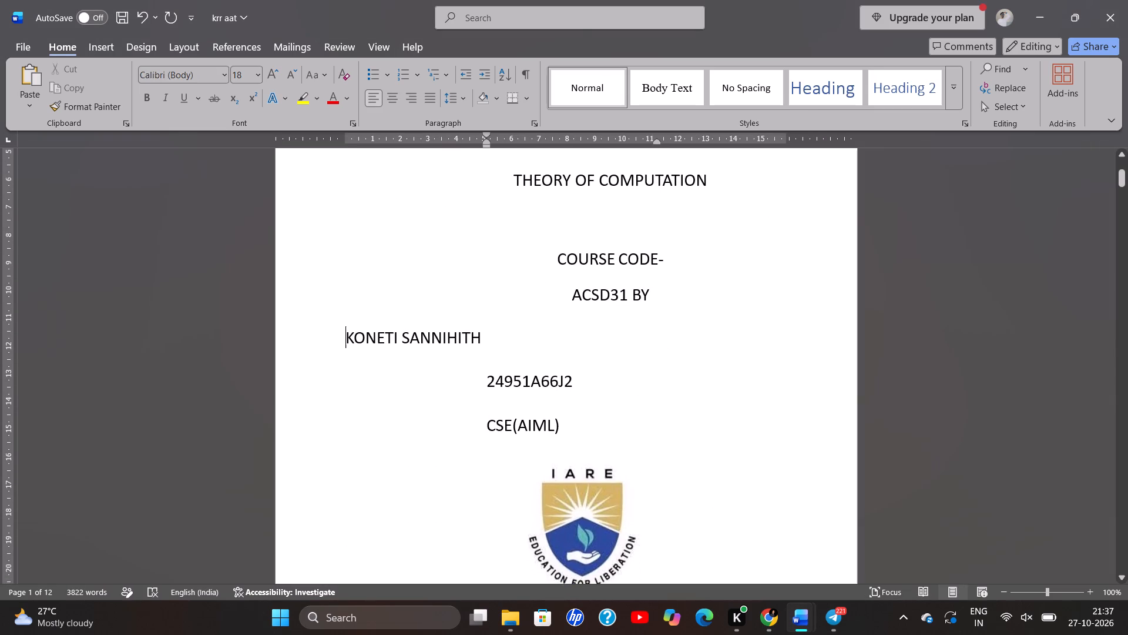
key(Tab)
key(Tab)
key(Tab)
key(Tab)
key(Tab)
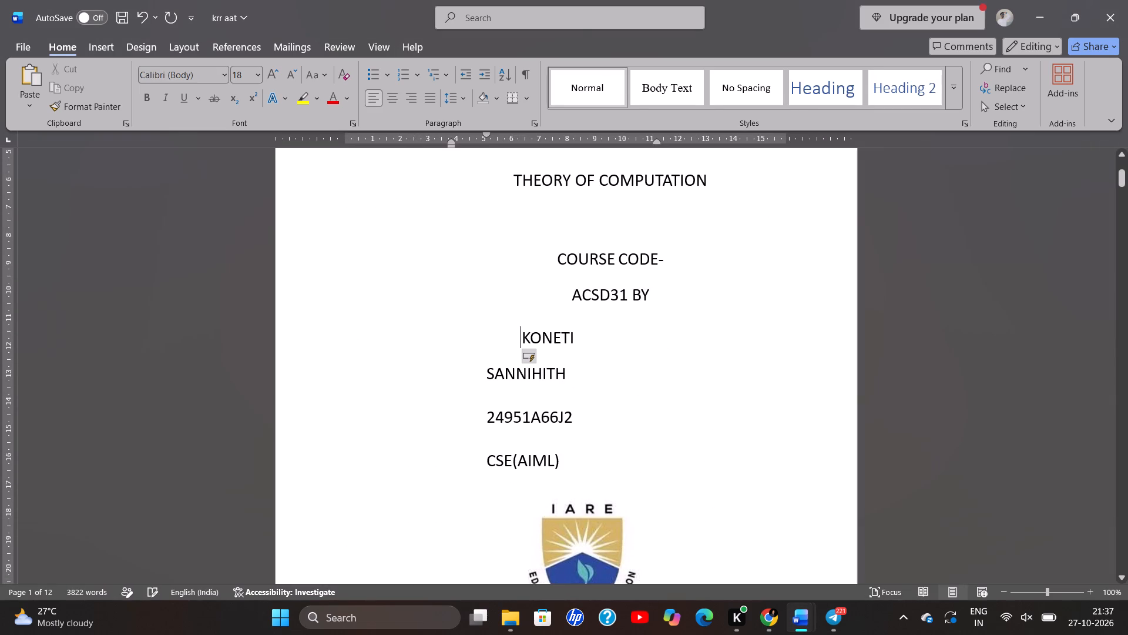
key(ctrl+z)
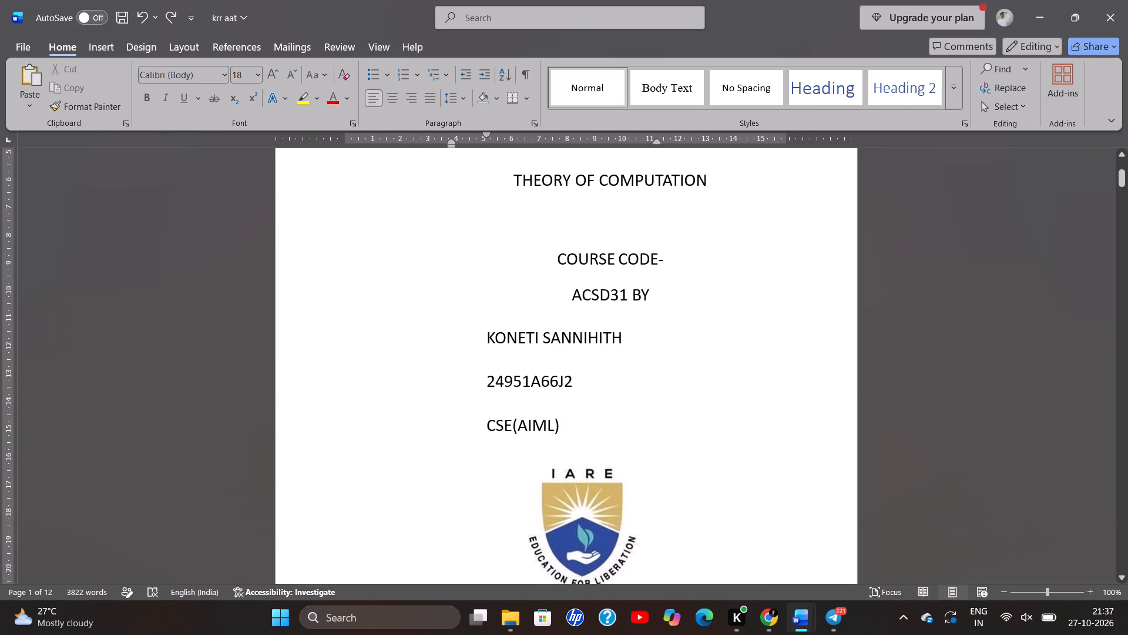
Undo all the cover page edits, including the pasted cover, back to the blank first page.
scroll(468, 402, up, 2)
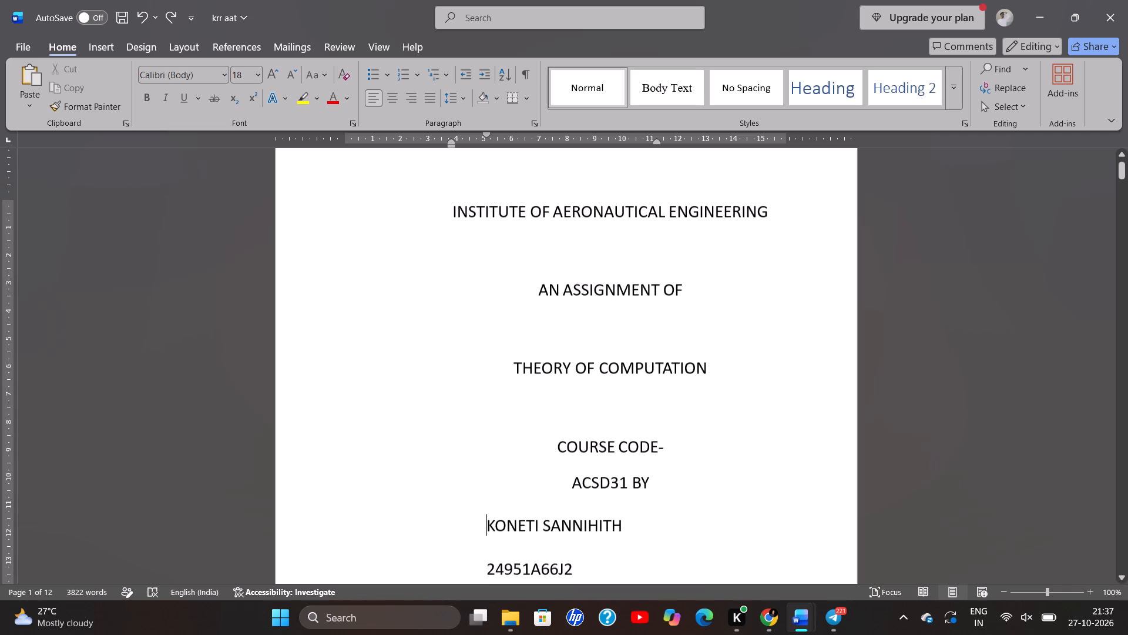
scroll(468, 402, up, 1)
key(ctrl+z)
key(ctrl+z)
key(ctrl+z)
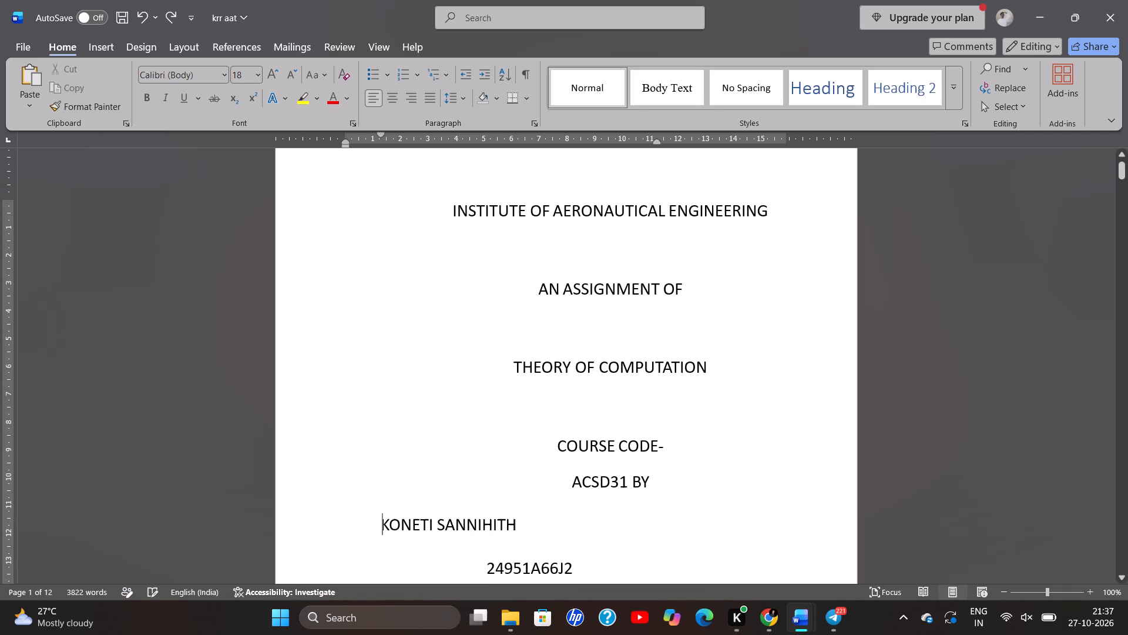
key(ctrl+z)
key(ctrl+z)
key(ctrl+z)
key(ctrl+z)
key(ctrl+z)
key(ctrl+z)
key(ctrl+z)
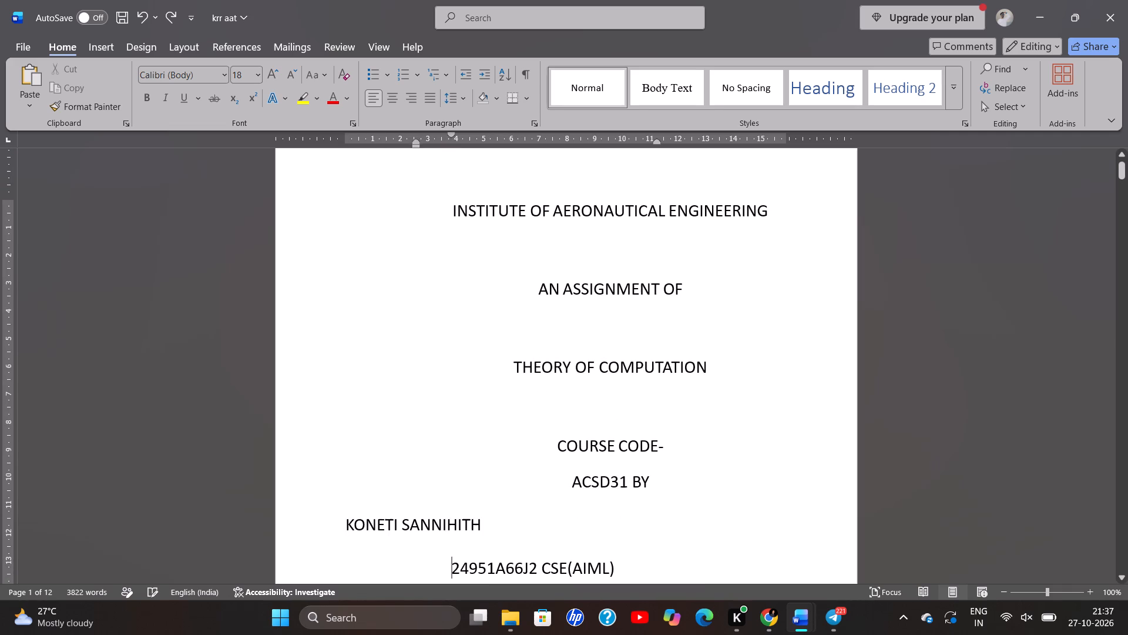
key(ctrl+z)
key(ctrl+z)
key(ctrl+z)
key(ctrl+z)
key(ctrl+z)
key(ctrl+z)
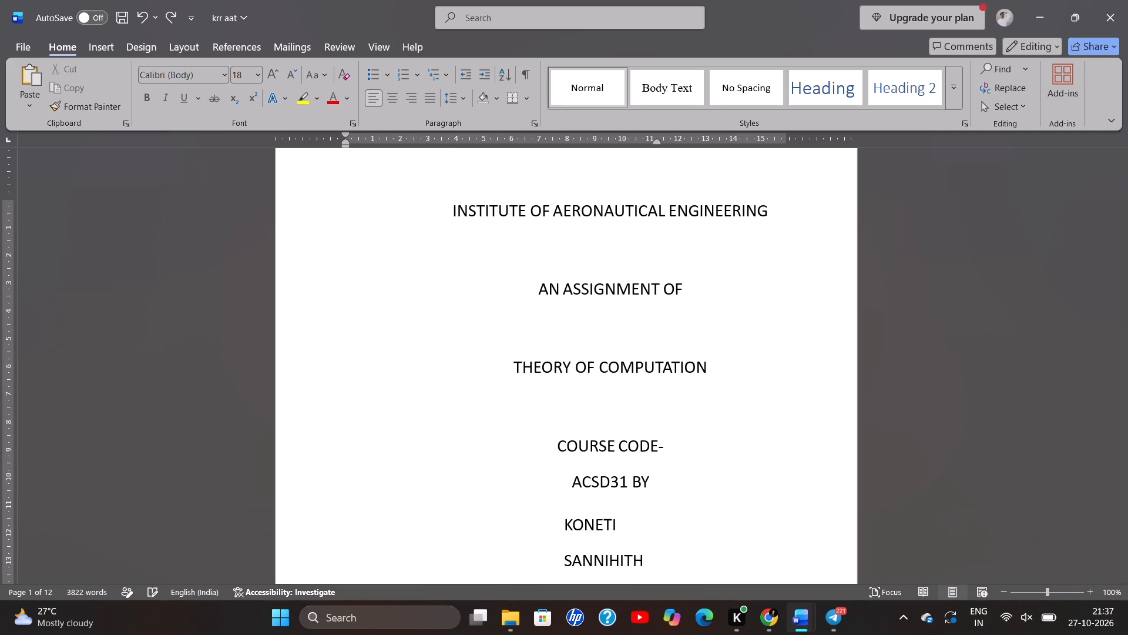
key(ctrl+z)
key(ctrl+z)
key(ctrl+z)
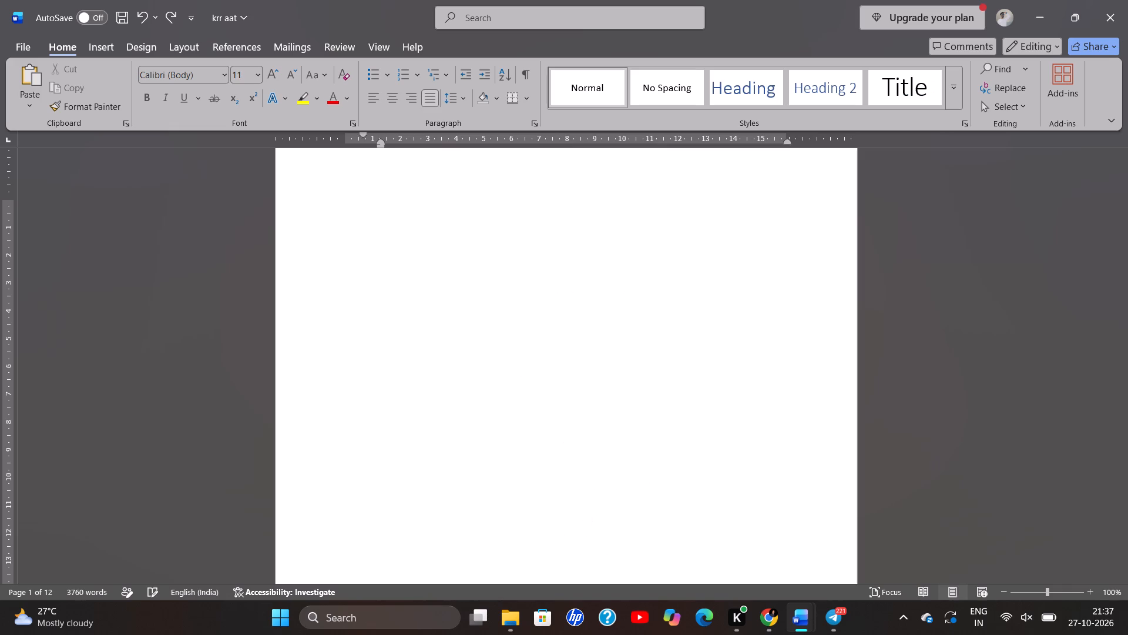
Paste the copied cover page again at the top of the blank first page.
scroll(468, 402, up, 4)
scroll(468, 402, down, 7)
scroll(468, 402, up, 7)
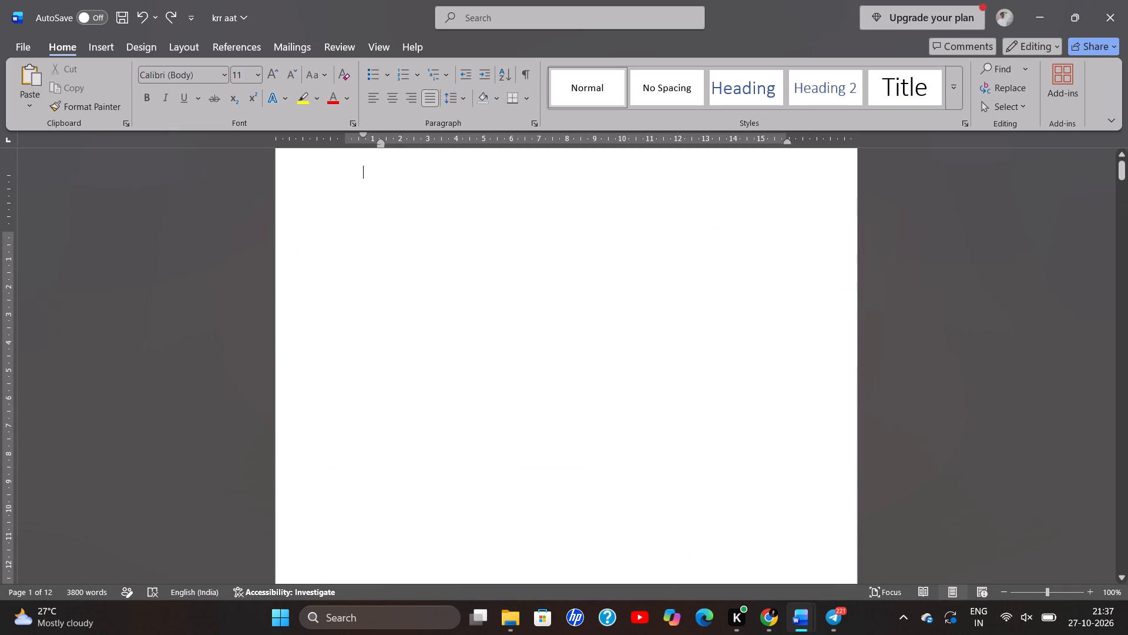
scroll(468, 402, up, 2)
key(ctrl+v)
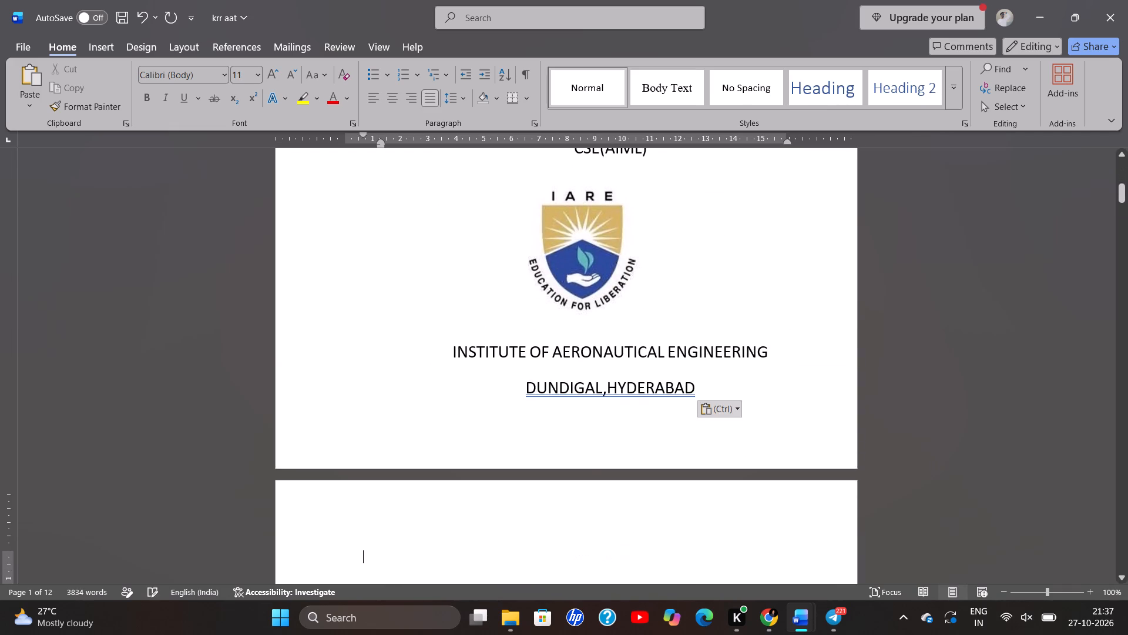
Centre-align the whole pasted cover page, from the institute name at the top to "DUNDIGAL,HYDERABAD".
scroll(468, 402, up, 1)
click(519, 354)
scroll(519, 354, up, 4)
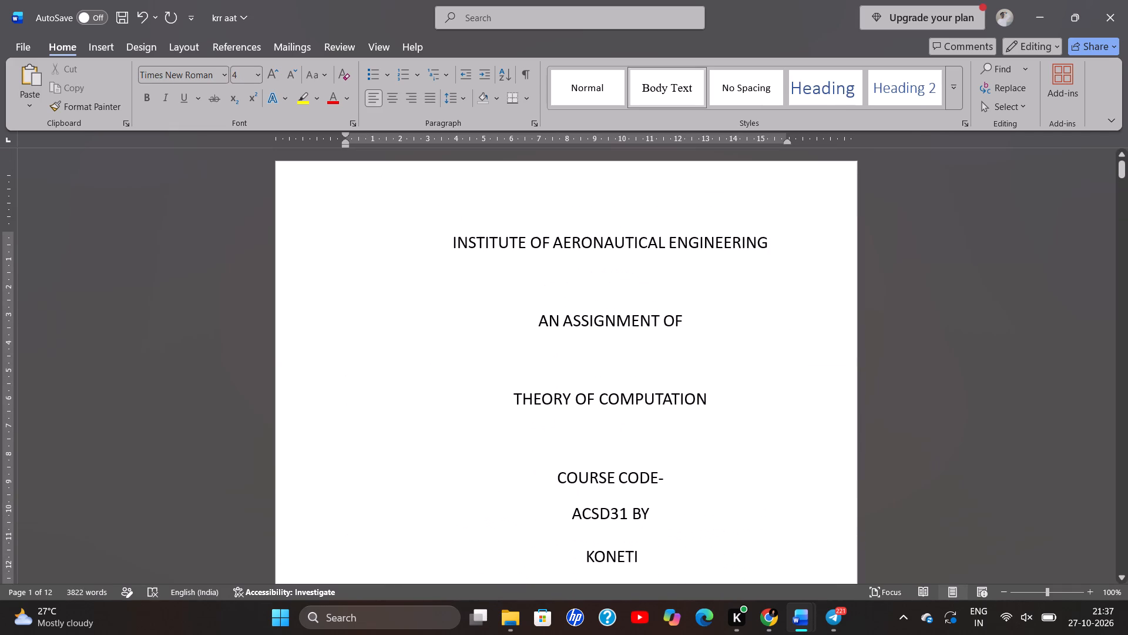
scroll(519, 354, up, 1)
drag(446, 235, 566, 563)
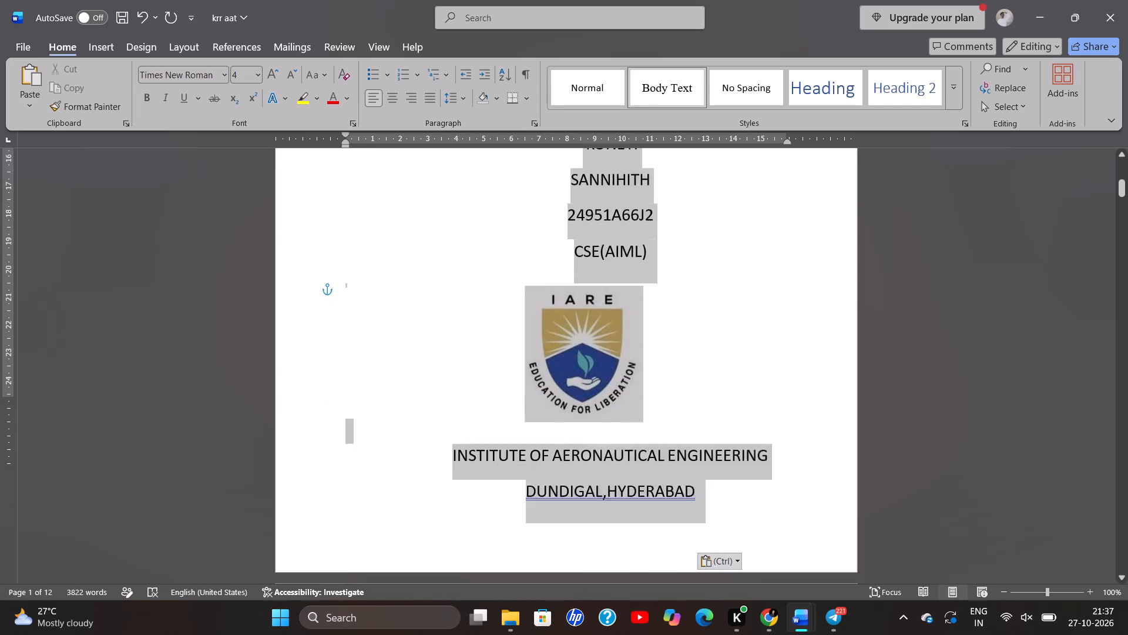
drag(566, 563, 688, 382)
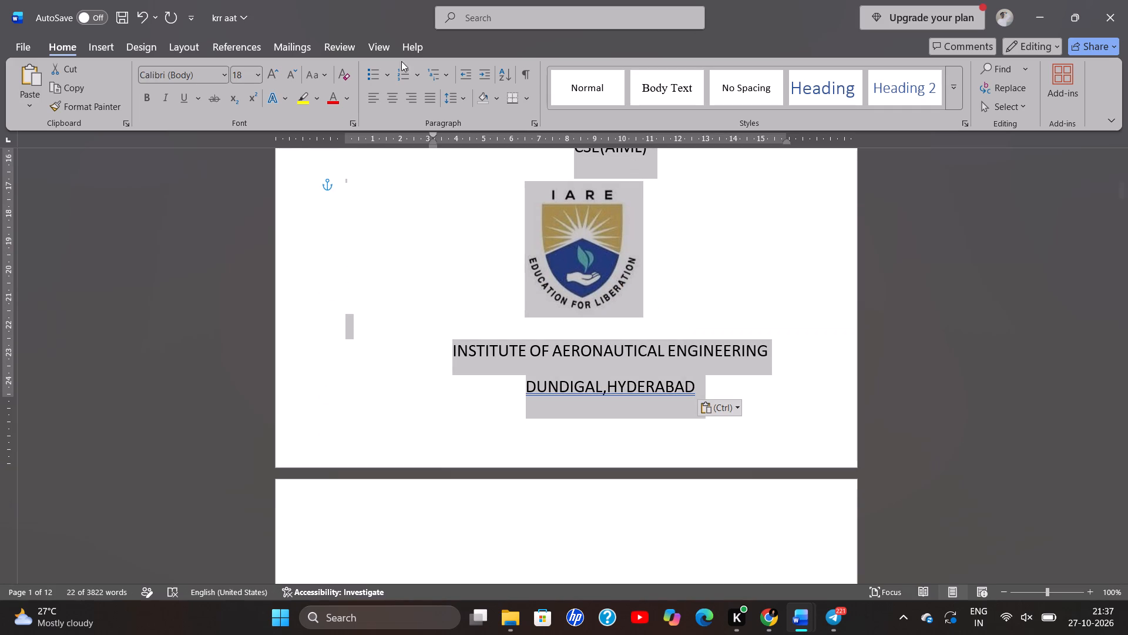
click(390, 93)
click(418, 265)
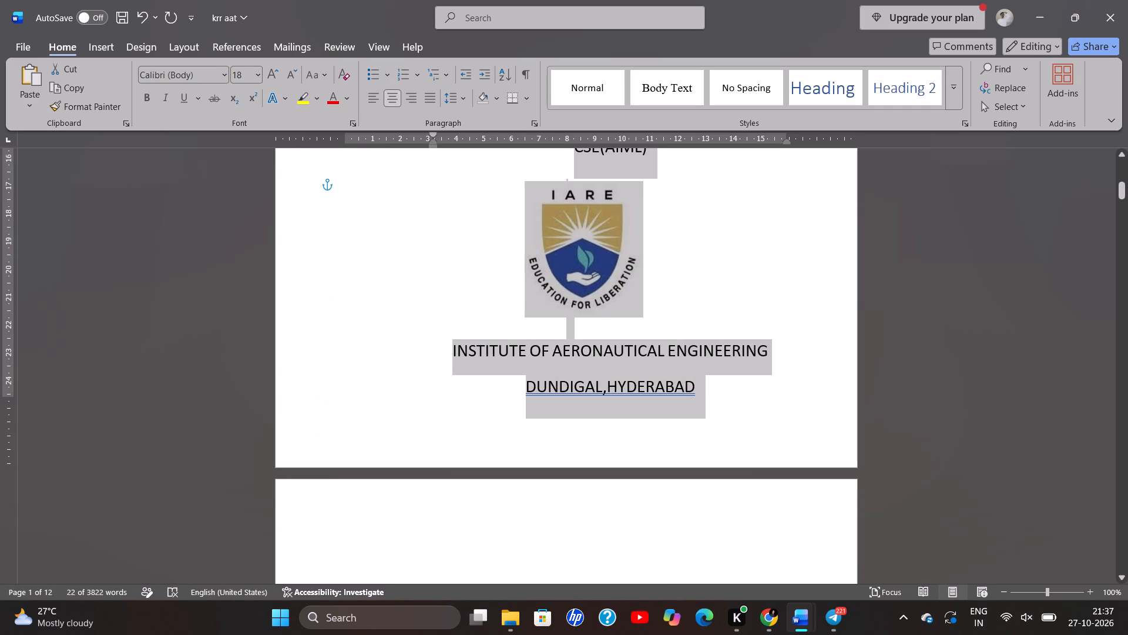
Remove the centring and indent from the top "INSTITUTE OF AERONAUTICAL ENGINEERING" line and shift it to mid-page with ten leading spaces.
scroll(418, 265, up, 3)
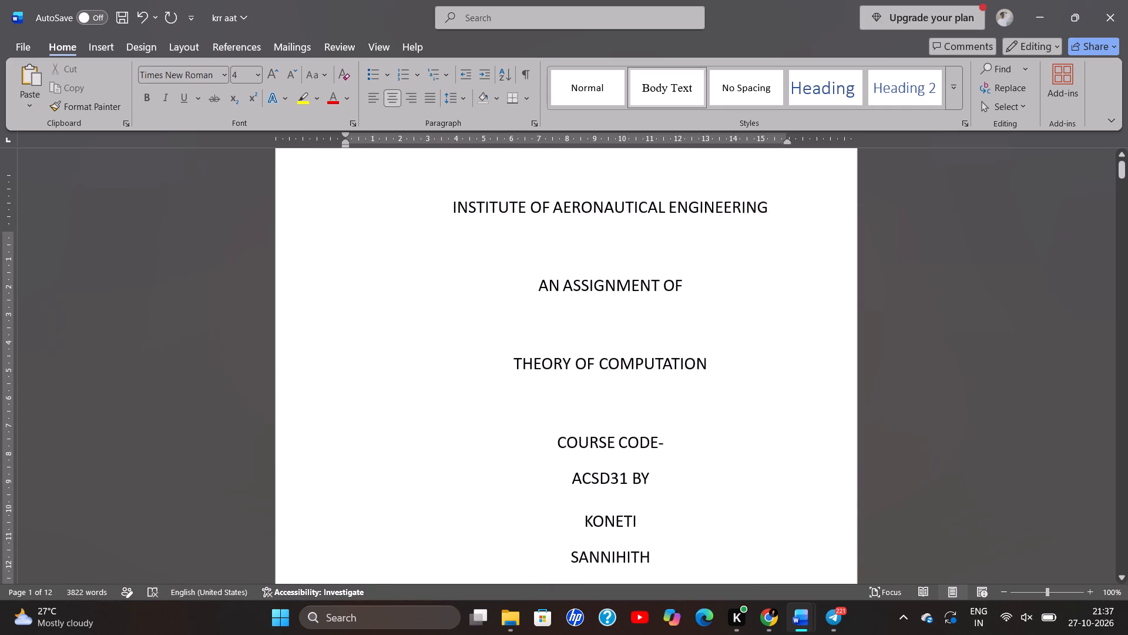
scroll(418, 265, up, 3)
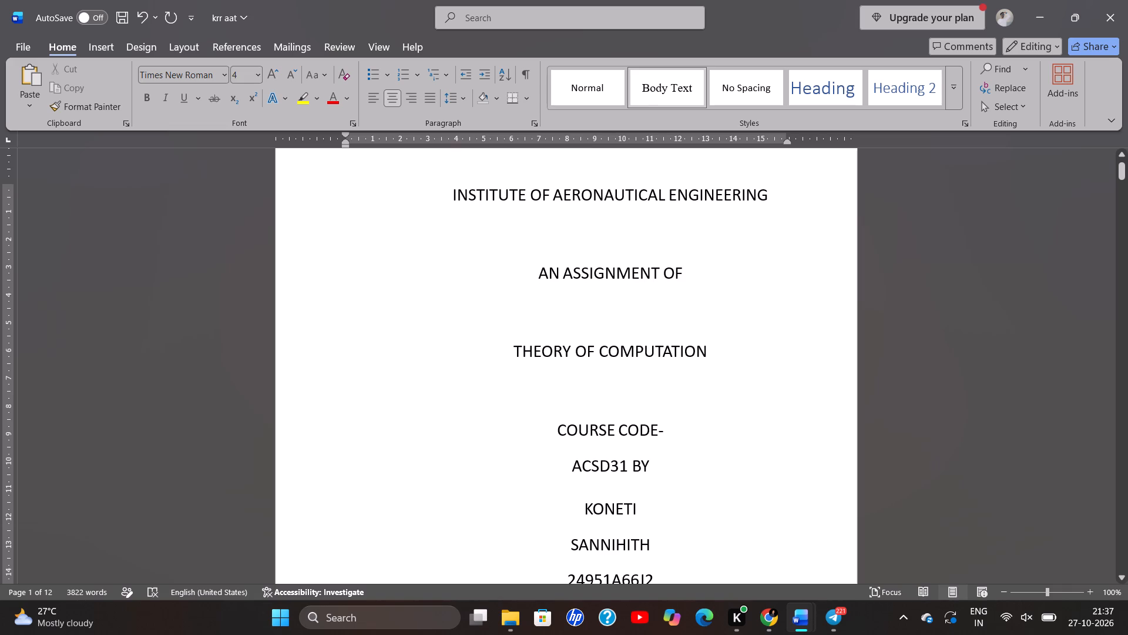
click(449, 190)
key(BackSpace)
key(BackSpace)
key(space)
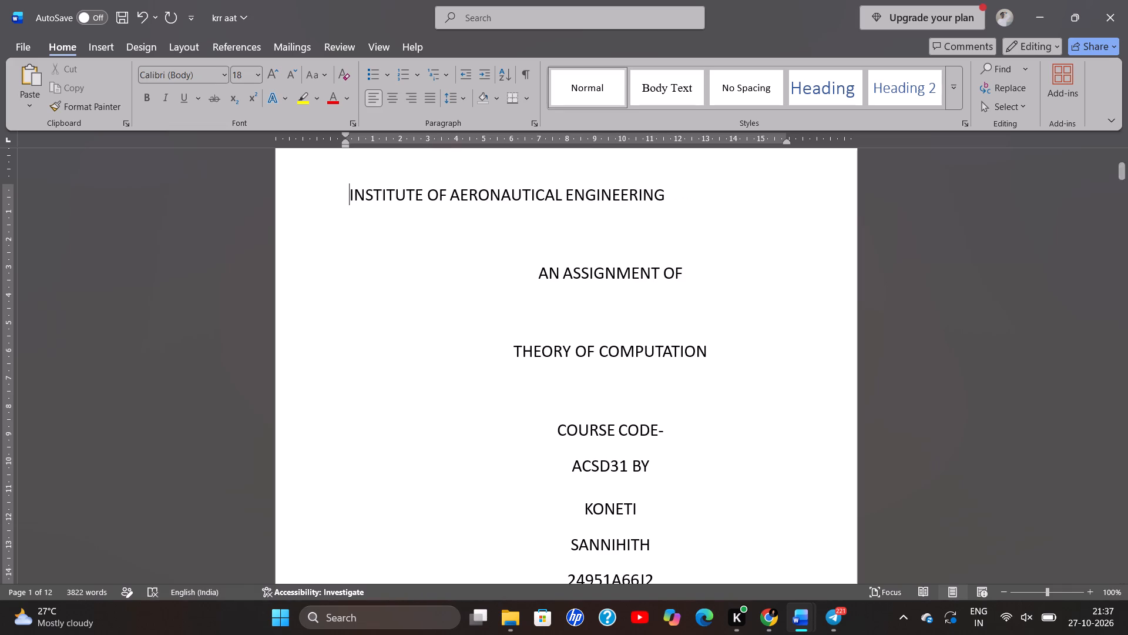
key(space)
key(space)
key(space)
key(space)
key(space)
key(space)
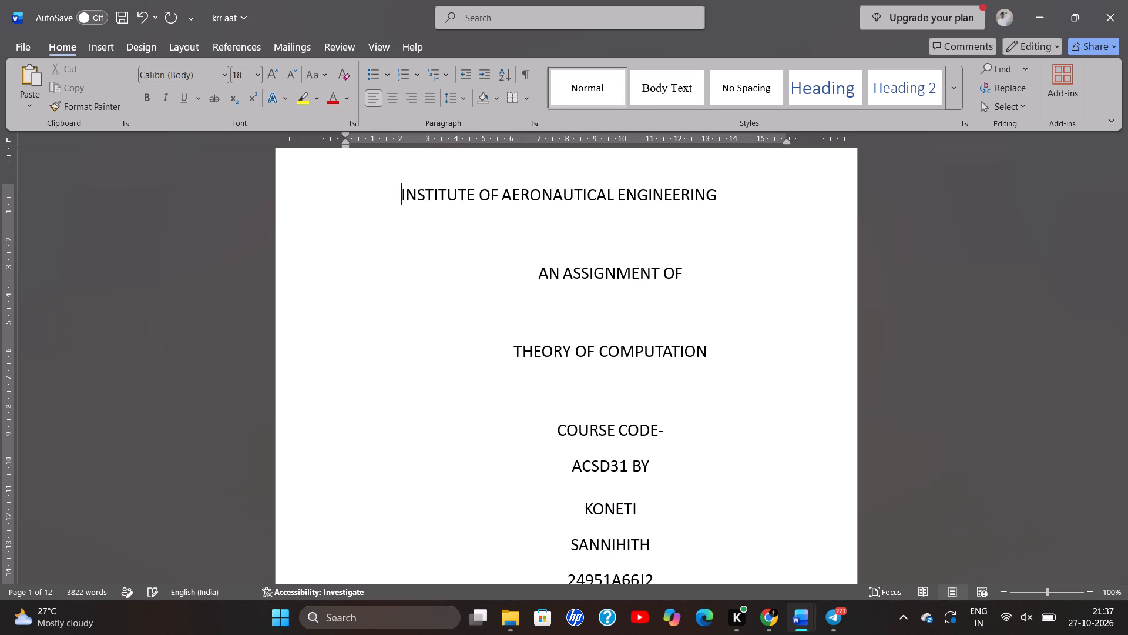
key(space)
key(space)
key(space)
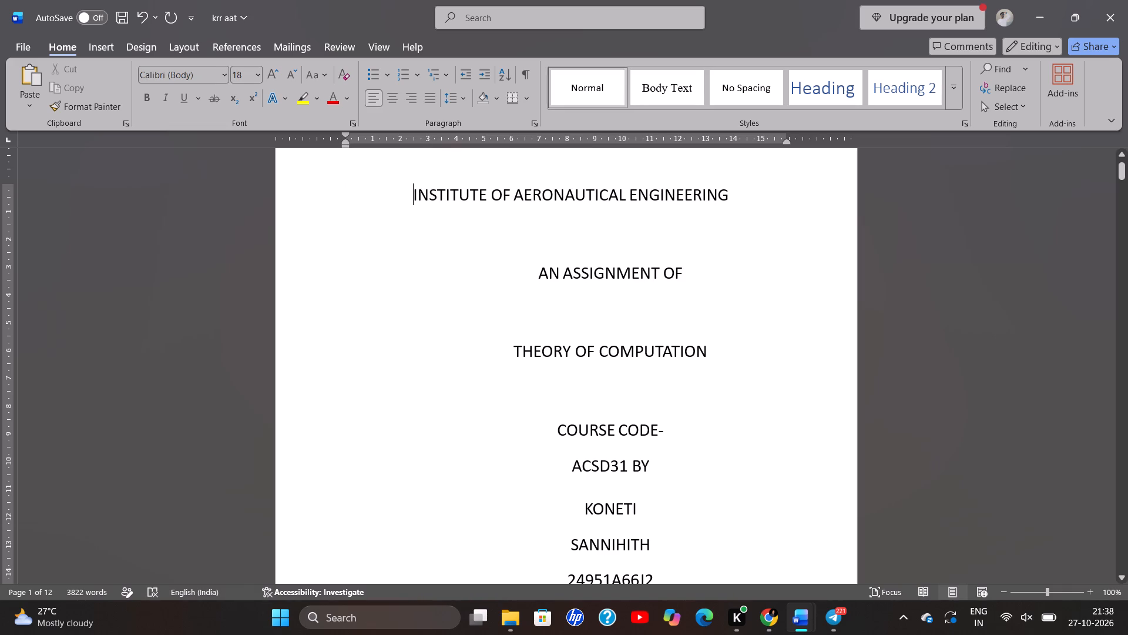
Remove the centring and indent from the "AN ASSIGNMENT OF" line and shift it to mid-page with leading spaces, checking the reference cover.
click(532, 271)
key(BackSpace)
key(BackSpace)
key(space)
key(space)
key(space)
key(space)
key(space)
key(space)
key(space)
key(space)
key(space)
key(space)
key(space)
key(space)
key(space)
key(space)
key(space)
key(space)
key(space)
key(space)
key(space)
key(space)
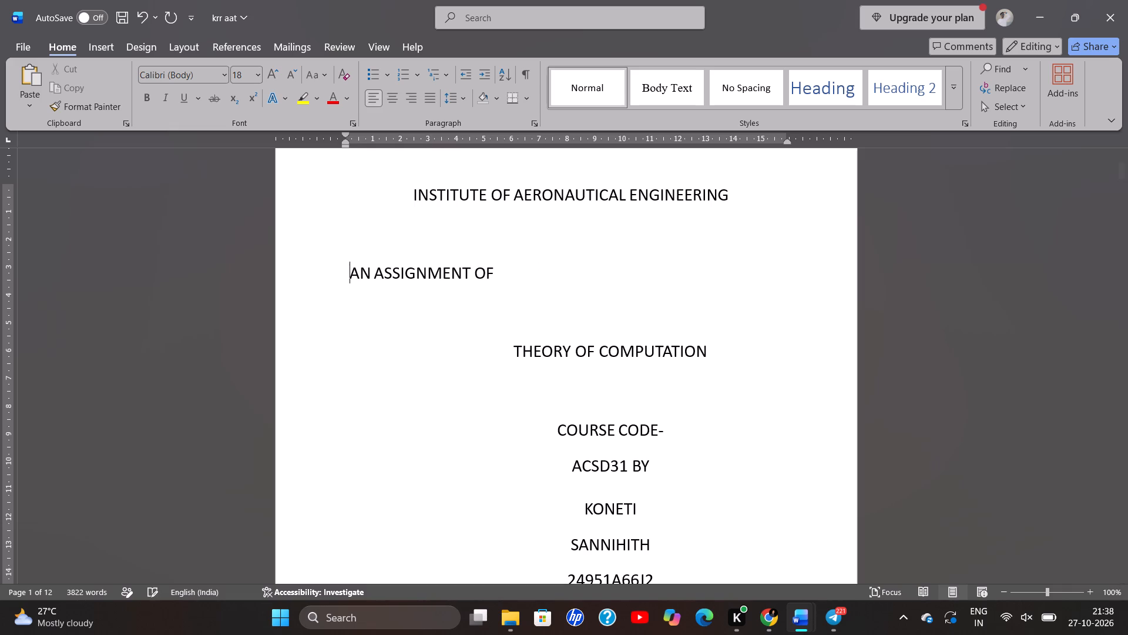
key(alt+Tab)
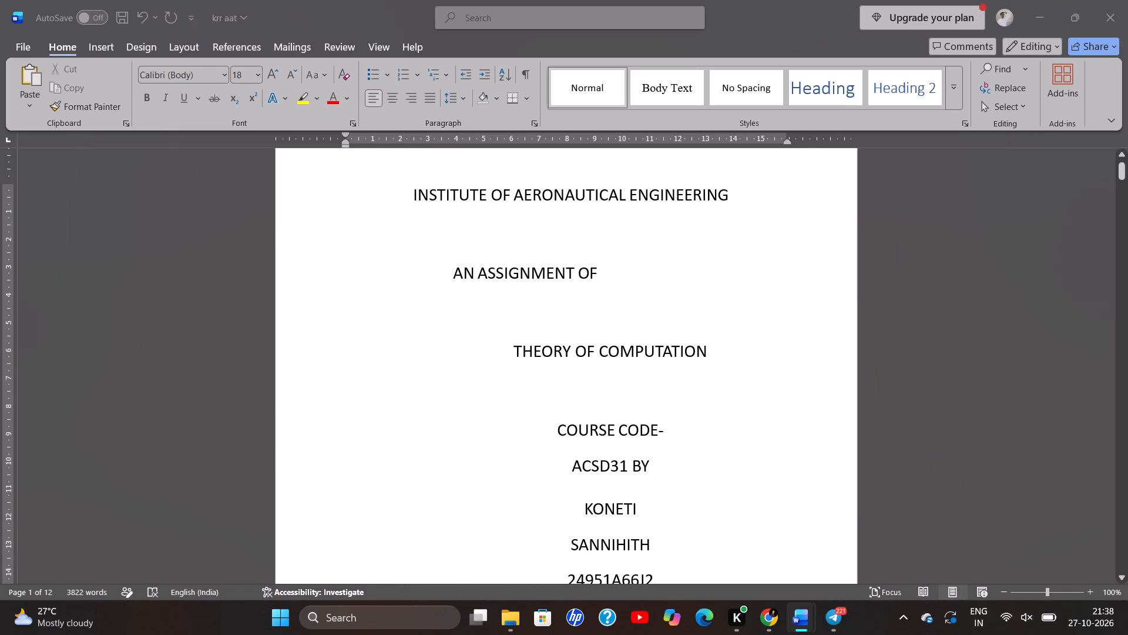
key(alt+Tab)
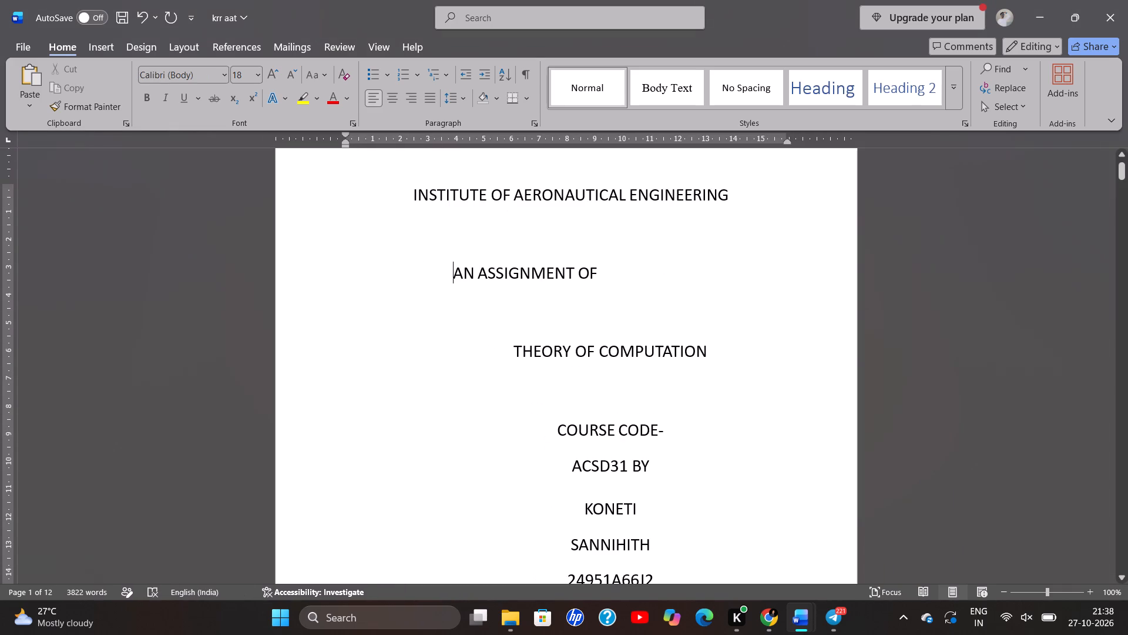
key(space)
key(space)
key(space)
key(space)
key(space)
key(space)
key(space)
key(space)
key(space)
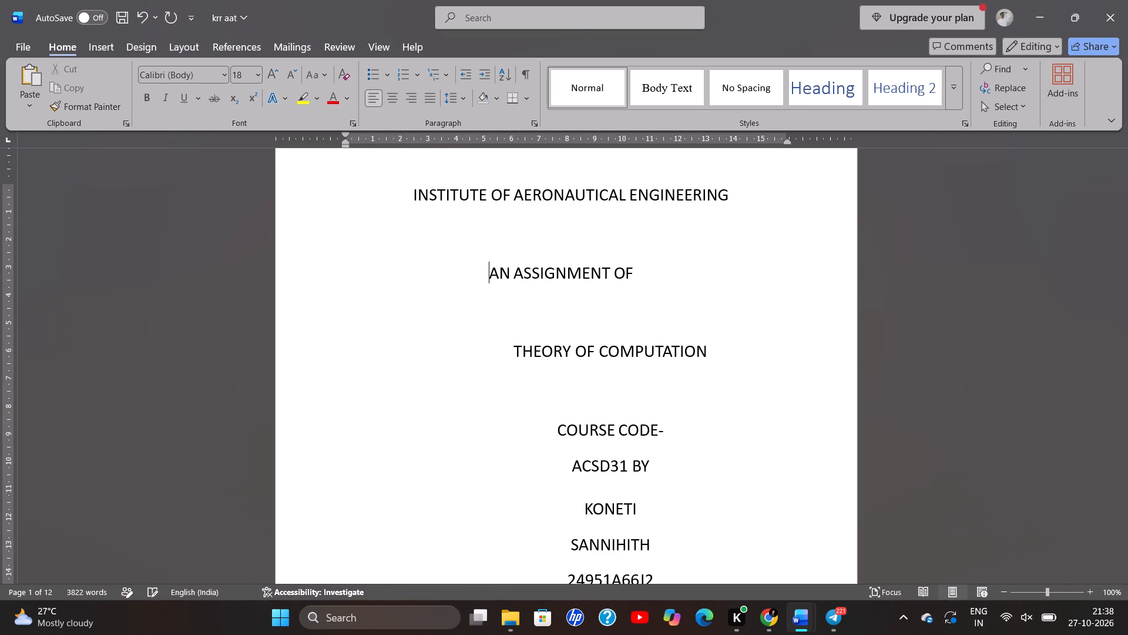
key(alt+Tab)
key(alt+Tab)
Remove the centring from the "THEORY OF COMPUTATION" line and shift it to mid-page with seven leading spaces, comparing with the reference cover.
click(510, 341)
key(BackSpace)
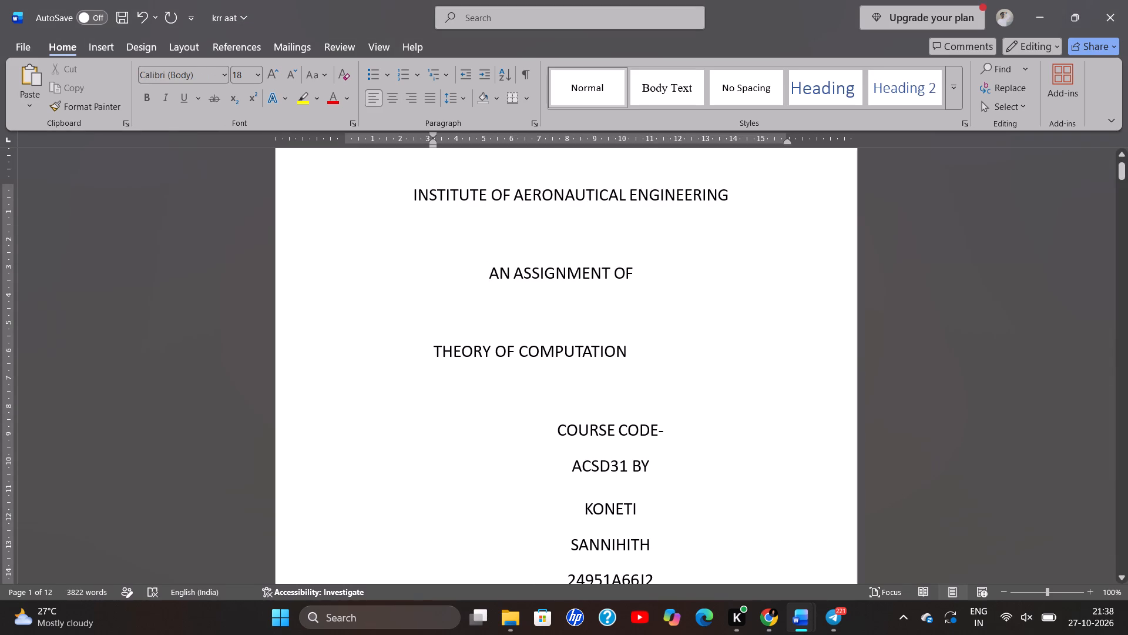
key(space)
key(space)
key(space)
key(space)
key(space)
key(space)
key(space)
key(alt+Tab)
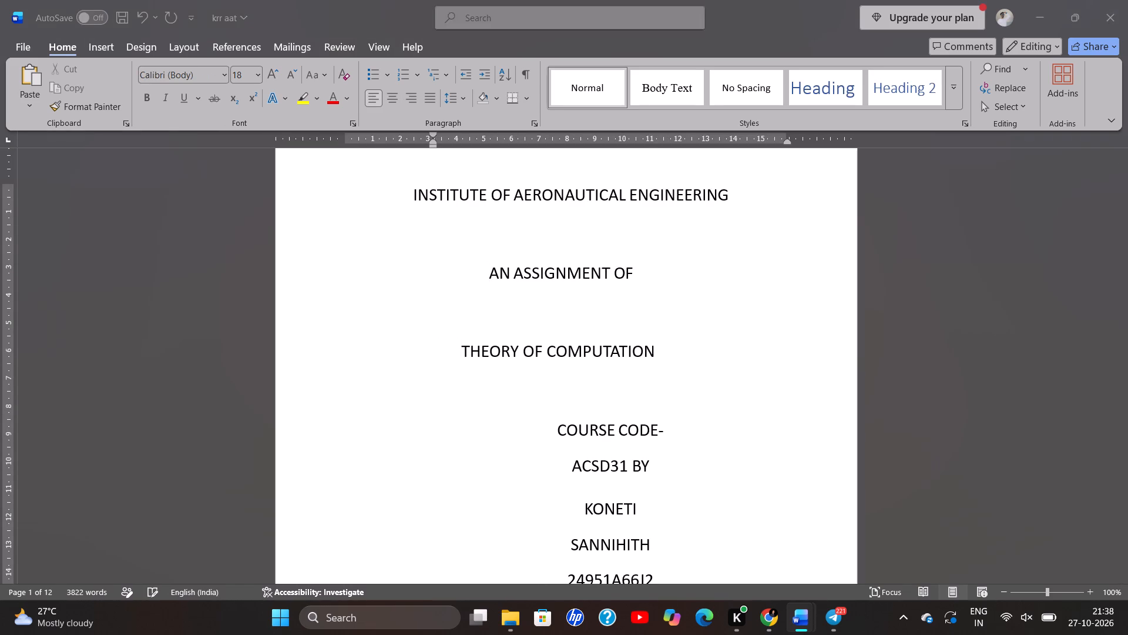
key(alt+Tab)
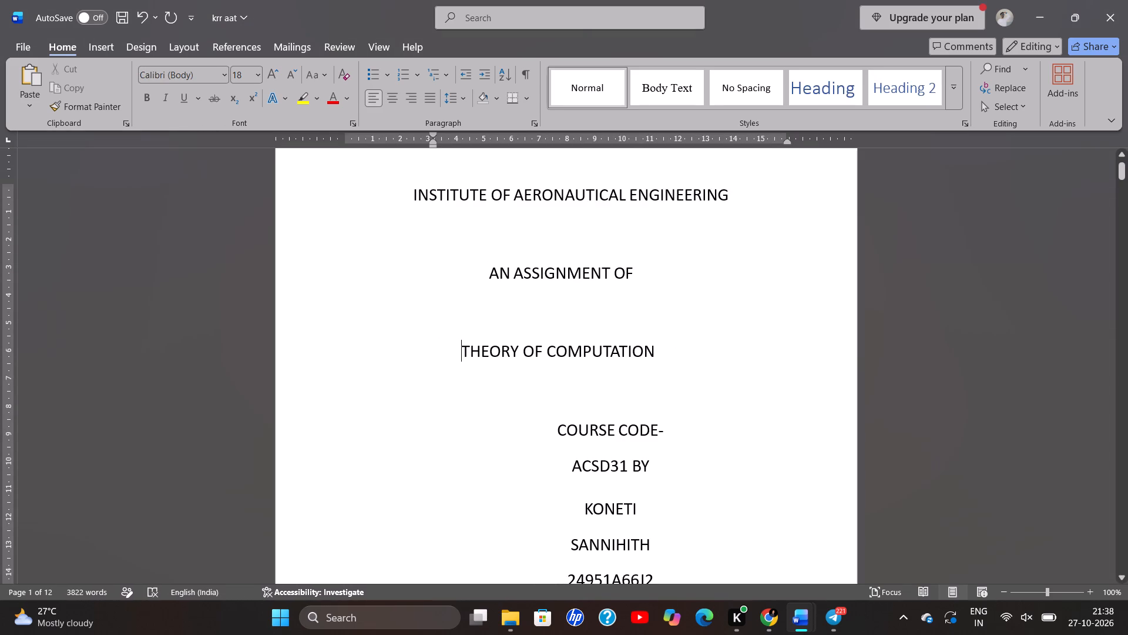
key(alt+Tab)
key(alt+Tab)
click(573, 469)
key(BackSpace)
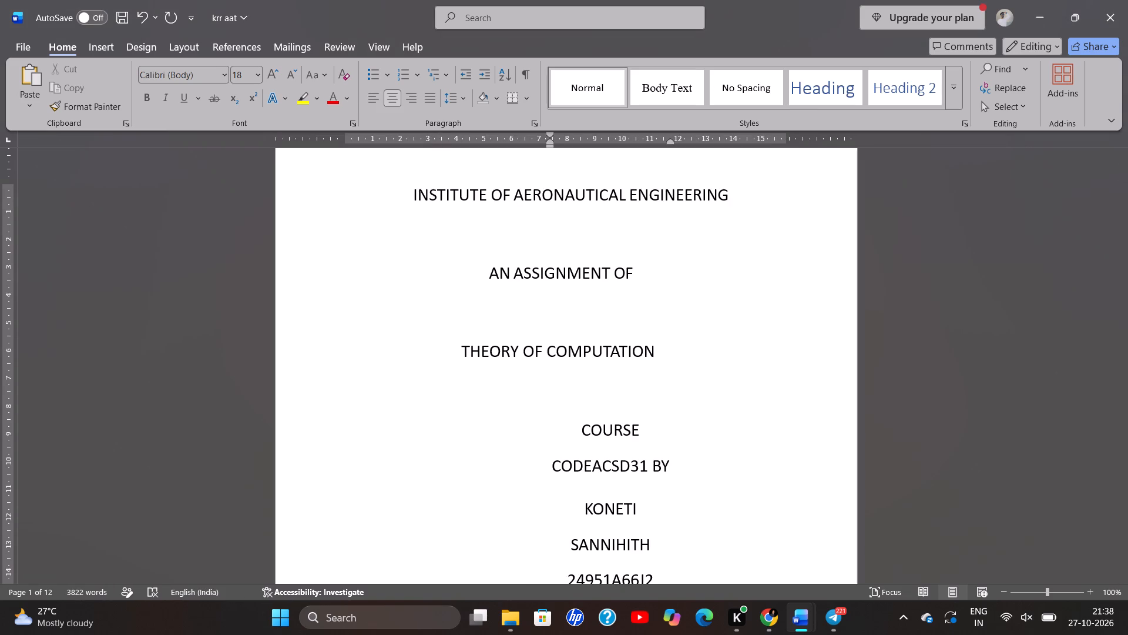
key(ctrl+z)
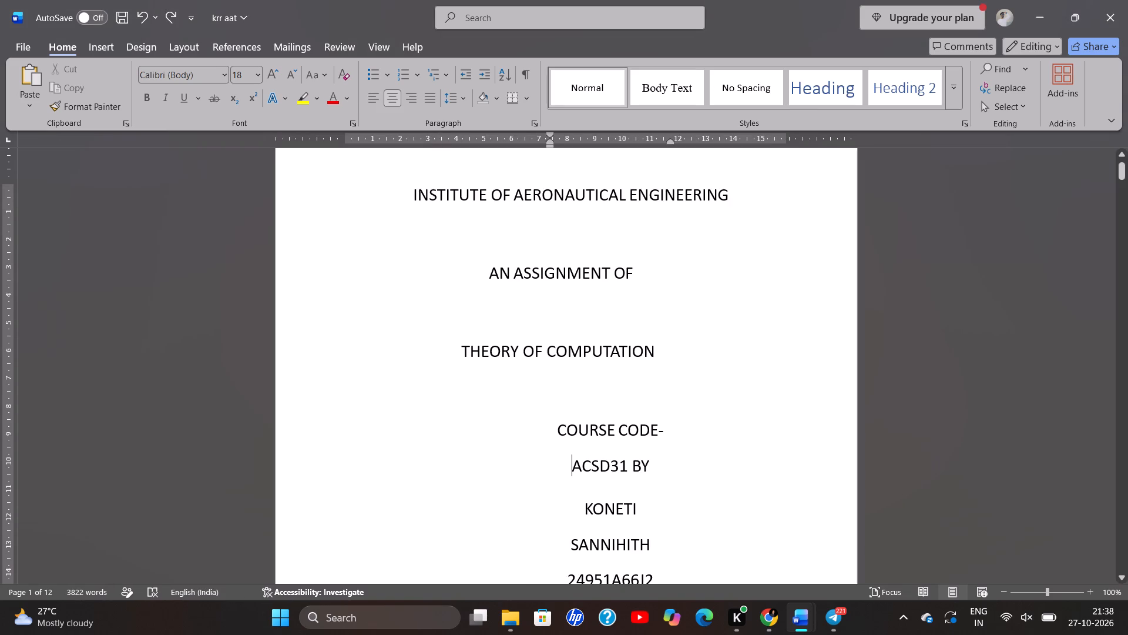
Remove the centring and left indent from the "COURSE CODE-ACSD31 BY" line and close up the blank line above it.
click(557, 433)
key(BackSpace)
key(BackSpace)
key(BackSpace)
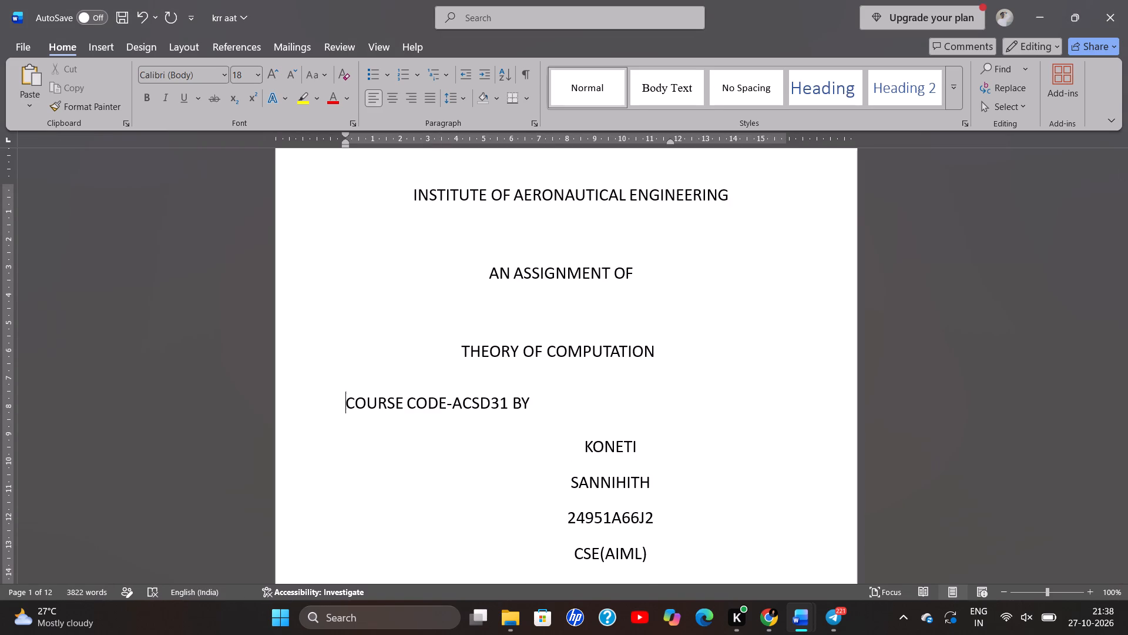
Check the toc aat 1 cover's layout and split "BY" onto its own line below "COURSE CODE-ACSD31".
key(alt+Tab)
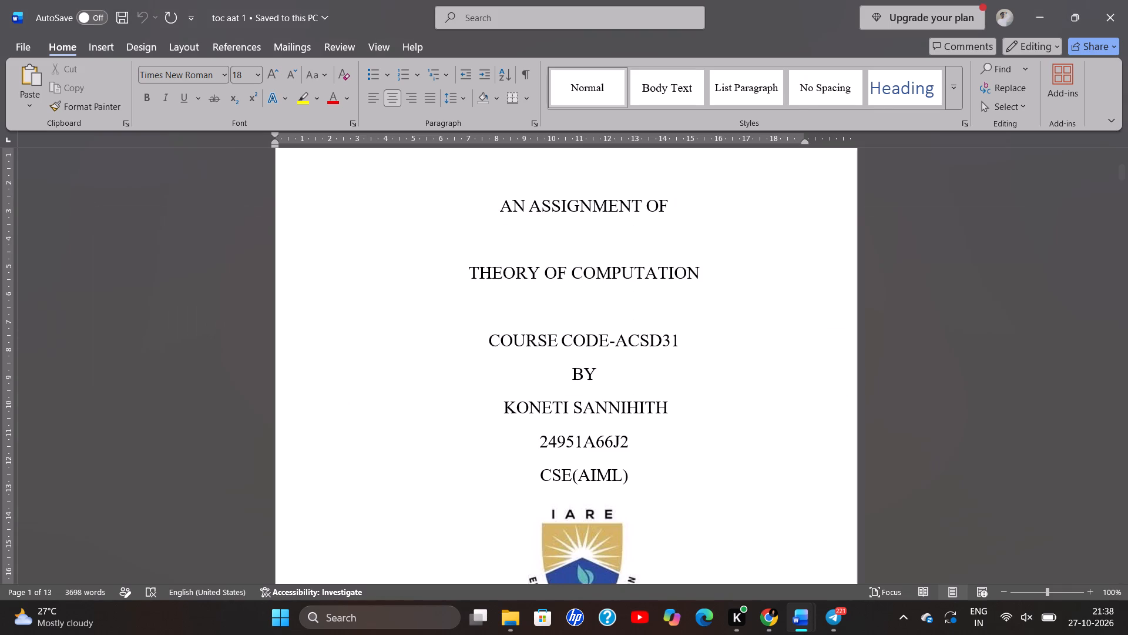
key(alt+Tab)
click(512, 398)
key(Return)
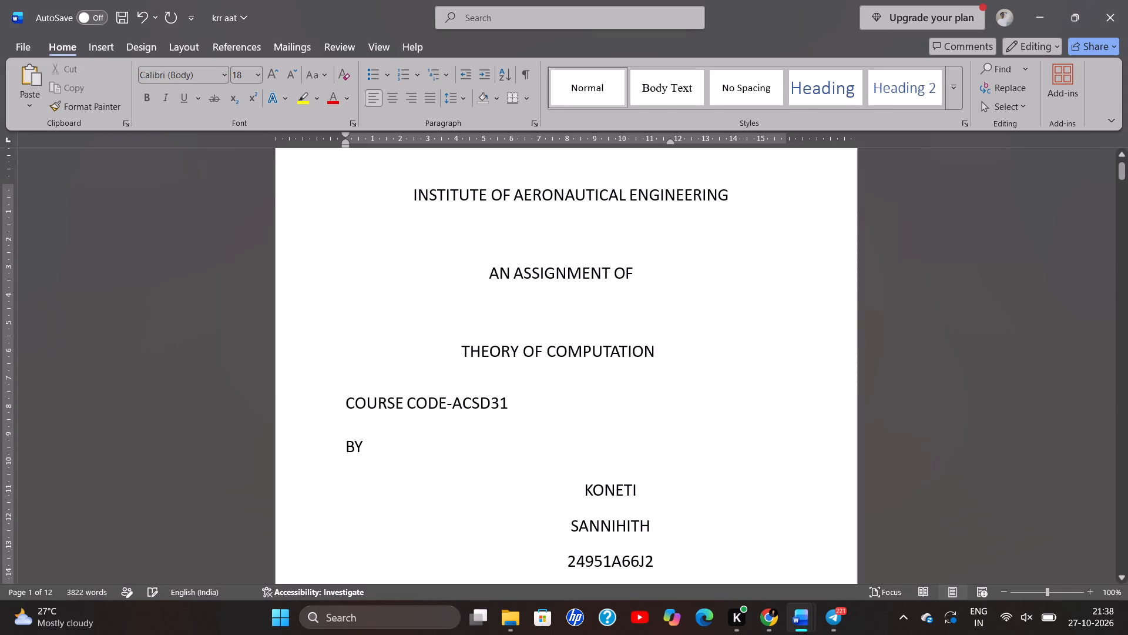
Shift the "COURSE CODE-ACSD31" line to mid-page with leading spaces and compare its position with the toc aat 1 cover.
click(341, 398)
key(space)
key(space)
key(space)
key(space)
key(space)
key(space)
key(space)
key(space)
key(space)
key(space)
key(space)
key(space)
key(space)
key(space)
key(space)
key(space)
key(space)
key(space)
key(space)
key(space)
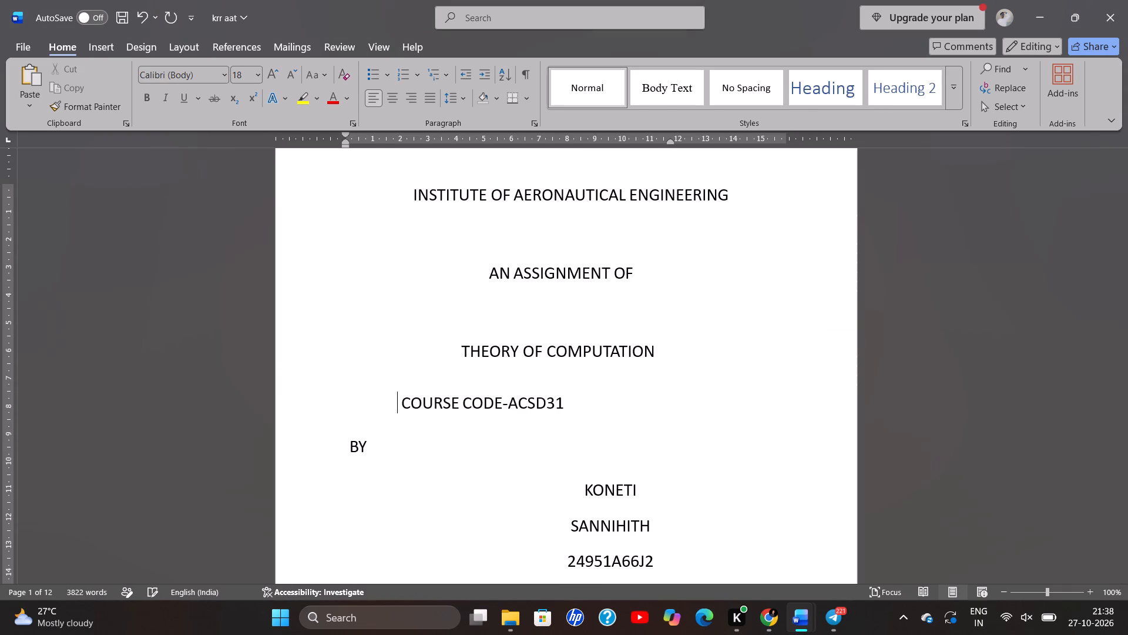
key(space)
key(alt+Tab)
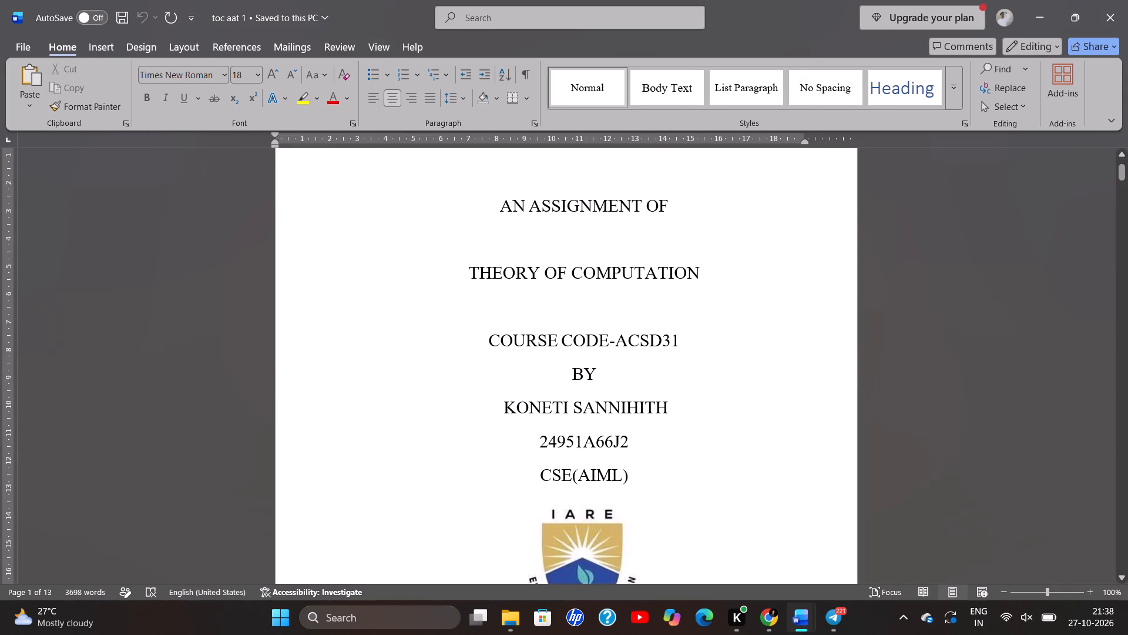
key(alt+Tab)
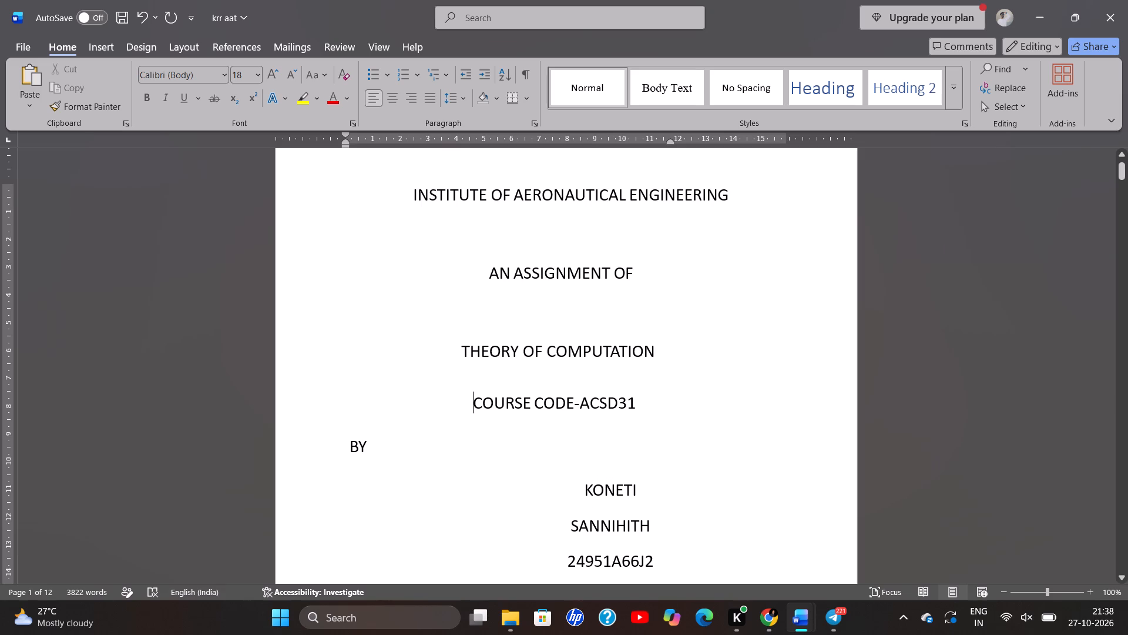
Shift the "BY" line to mid-page under the course code with leading spaces, comparing with the reference cover.
click(348, 445)
key(space)
key(space)
key(space)
key(space)
key(space)
key(space)
key(space)
key(space)
key(space)
key(space)
key(space)
key(space)
key(space)
key(space)
key(space)
key(space)
key(space)
key(space)
key(space)
key(space)
key(space)
key(space)
key(space)
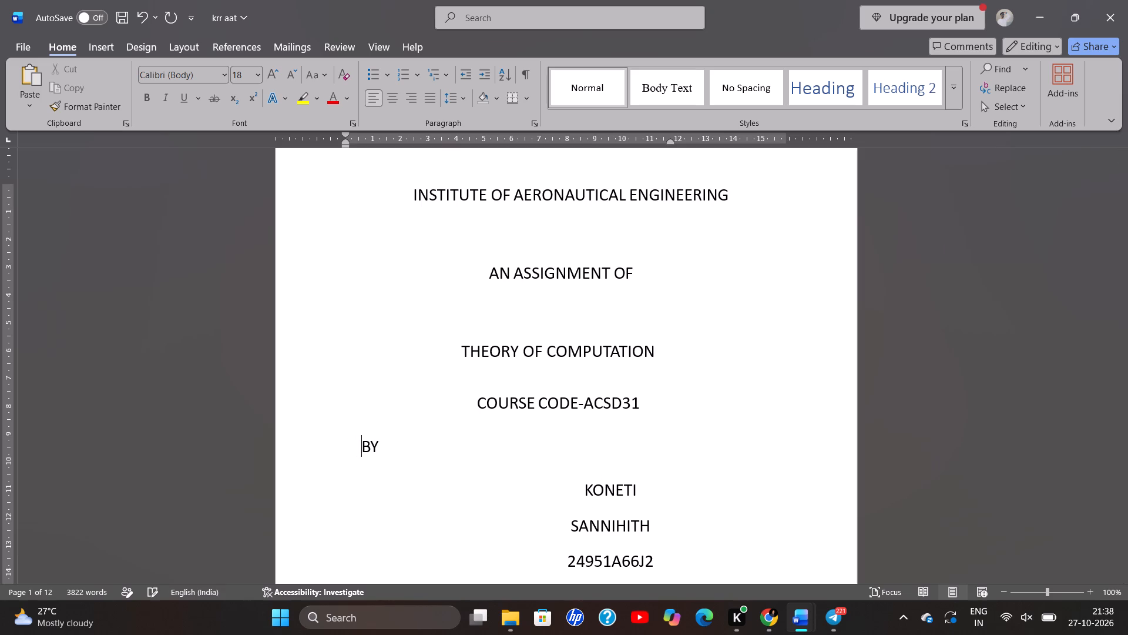
key(alt+Tab)
key(alt+Tab)
key(space)
key(space)
key(space)
key(space)
key(space)
key(space)
key(space)
key(space)
key(space)
key(space)
key(space)
key(space)
key(space)
key(space)
key(space)
key(space)
key(space)
key(space)
key(space)
key(space)
key(space)
key(space)
key(space)
key(alt+Tab)
key(alt+Tab)
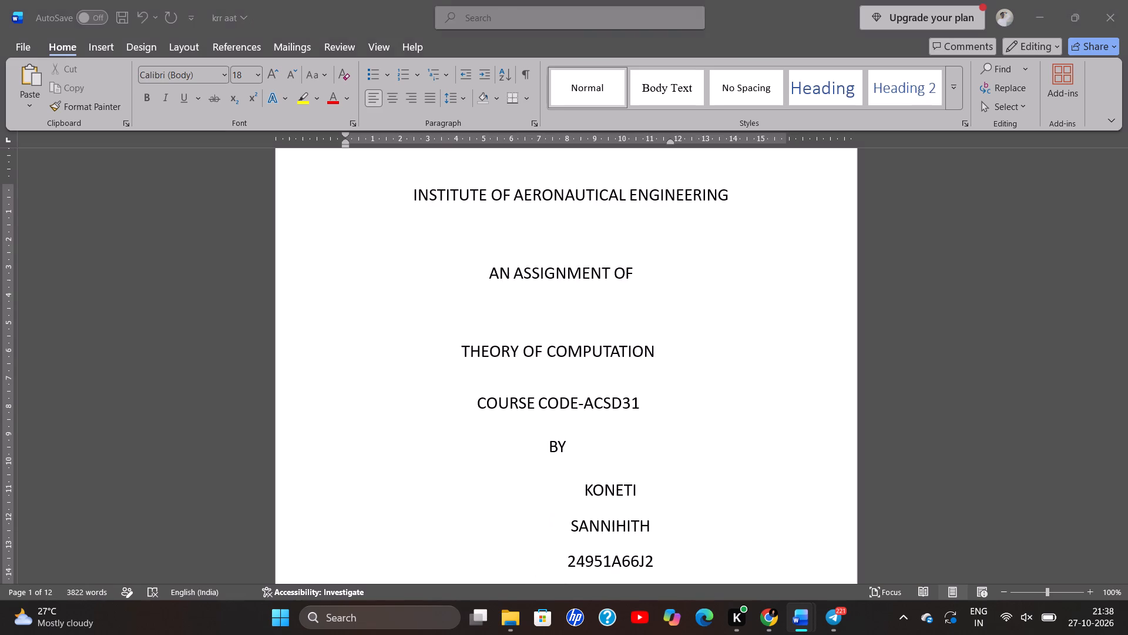
Remove the centring and left indent from the student details below "BY" and split the text after the student's name onto a new line.
click(580, 497)
key(BackSpace)
key(BackSpace)
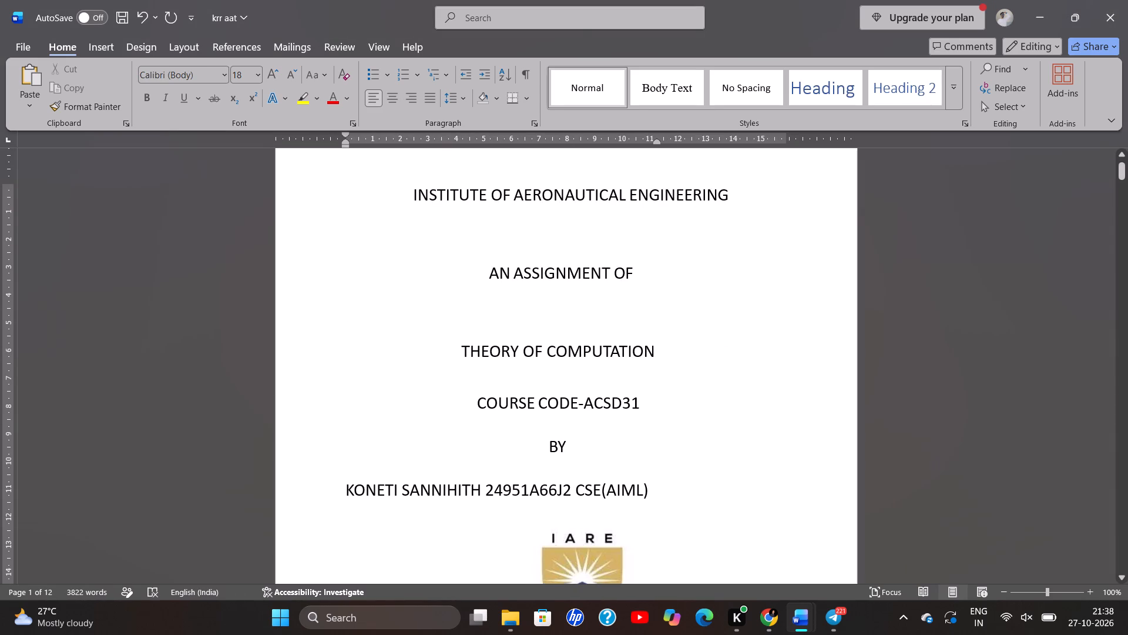
click(485, 492)
key(Return)
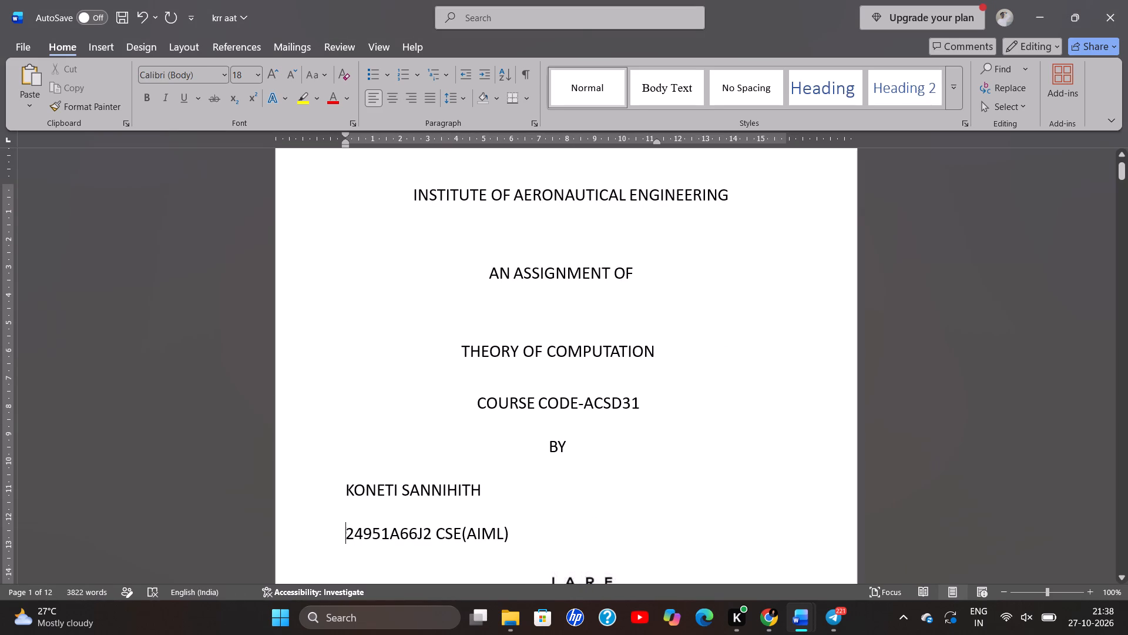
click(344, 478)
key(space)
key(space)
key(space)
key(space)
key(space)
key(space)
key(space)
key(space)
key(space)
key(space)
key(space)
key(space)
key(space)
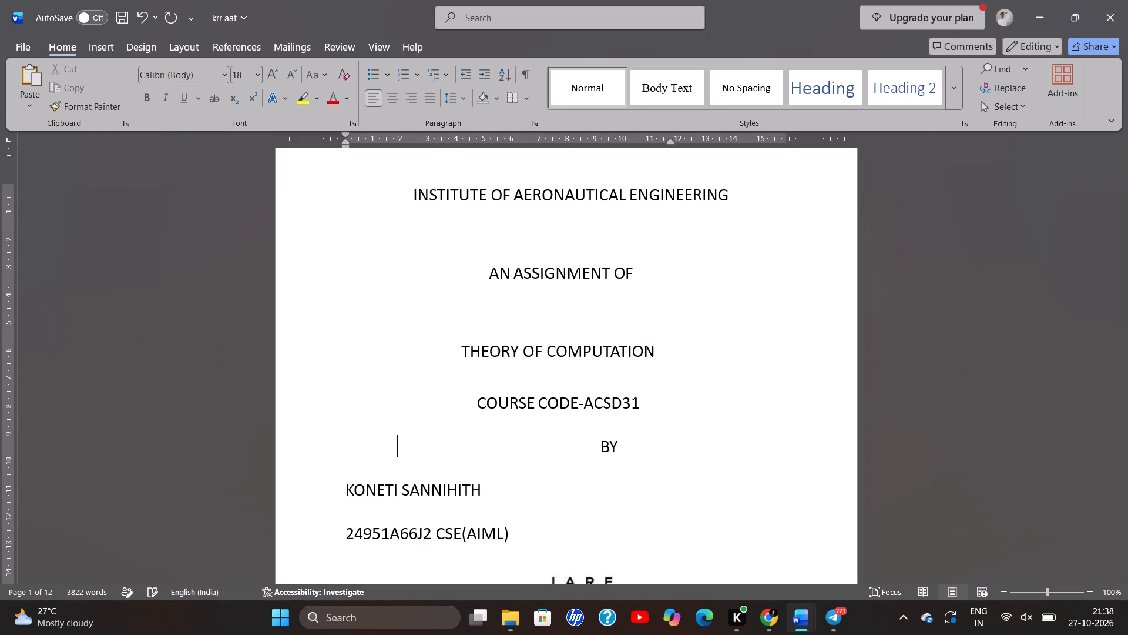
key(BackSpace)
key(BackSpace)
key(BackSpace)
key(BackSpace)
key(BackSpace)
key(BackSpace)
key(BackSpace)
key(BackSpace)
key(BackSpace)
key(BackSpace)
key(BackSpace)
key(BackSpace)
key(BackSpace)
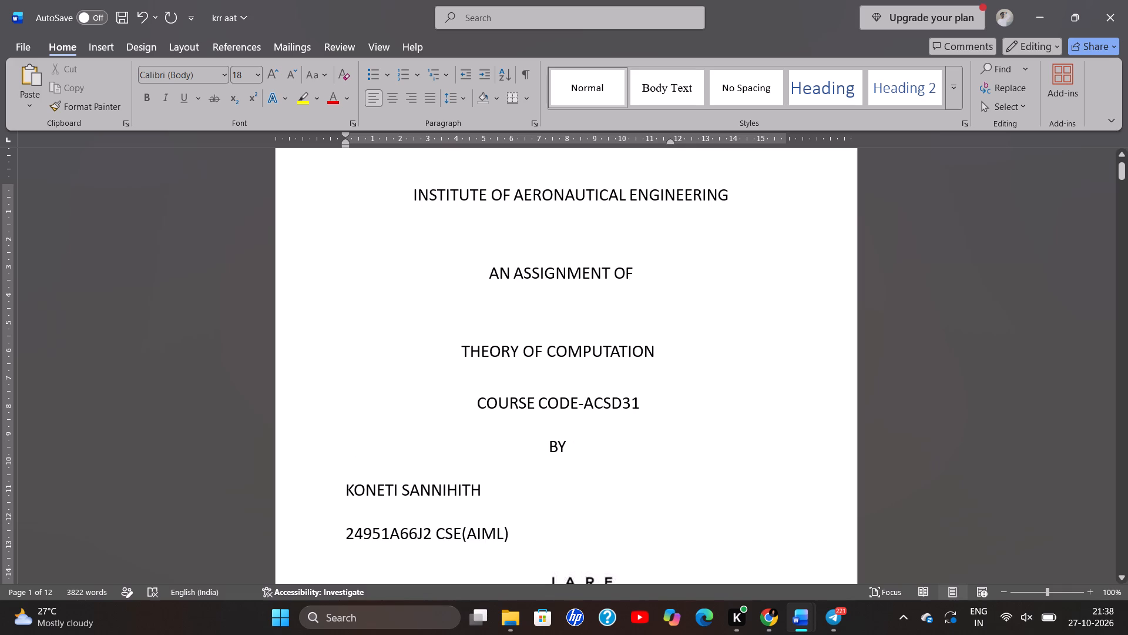
Shift the student's name line to mid-page below "BY" with leading spaces and compare it with the toc aat 1 cover.
click(340, 492)
key(space)
key(space)
key(space)
key(space)
key(space)
key(space)
key(space)
key(space)
key(space)
key(space)
key(space)
key(space)
key(space)
key(space)
key(space)
key(space)
key(space)
key(space)
key(space)
key(space)
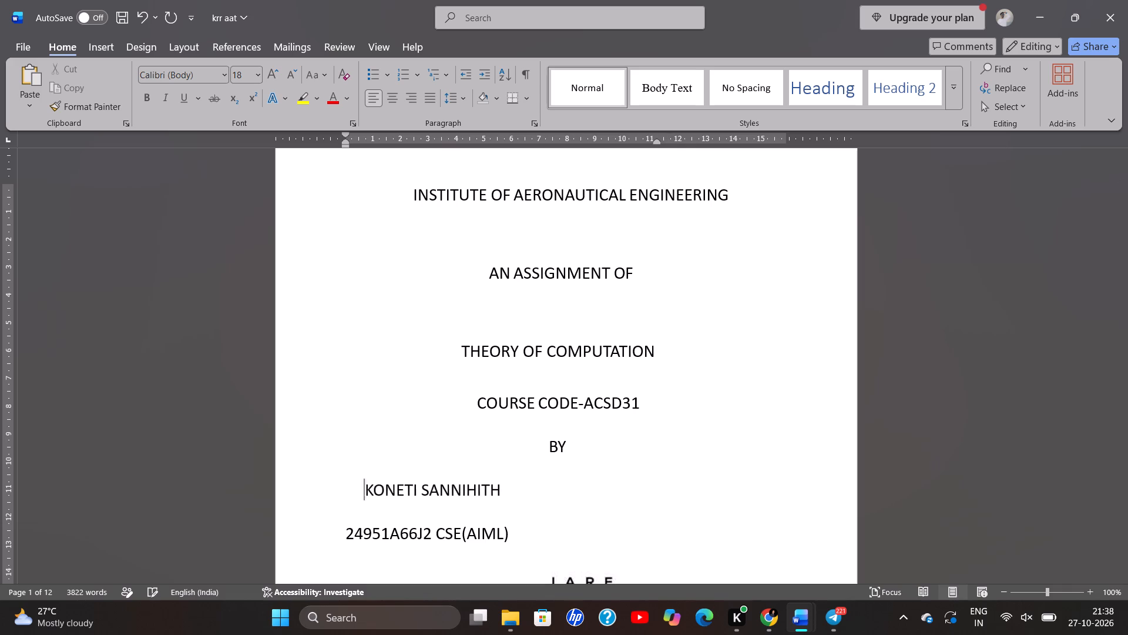
key(space)
key(space)
key(space)
key(space)
key(space)
key(space)
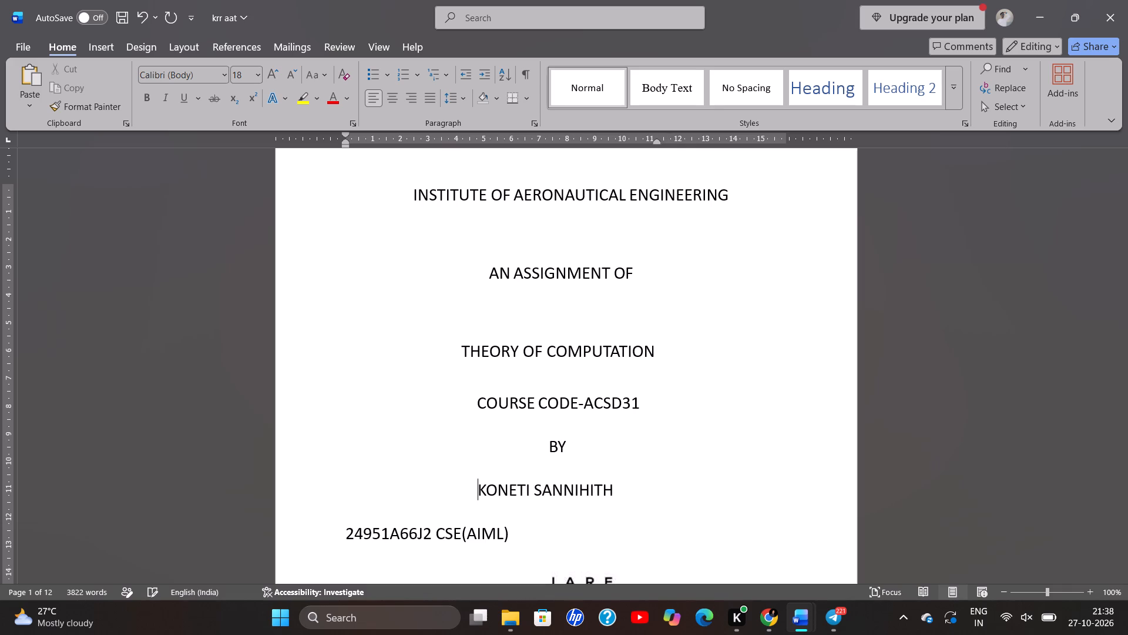
key(space)
key(space)
key(alt+Tab)
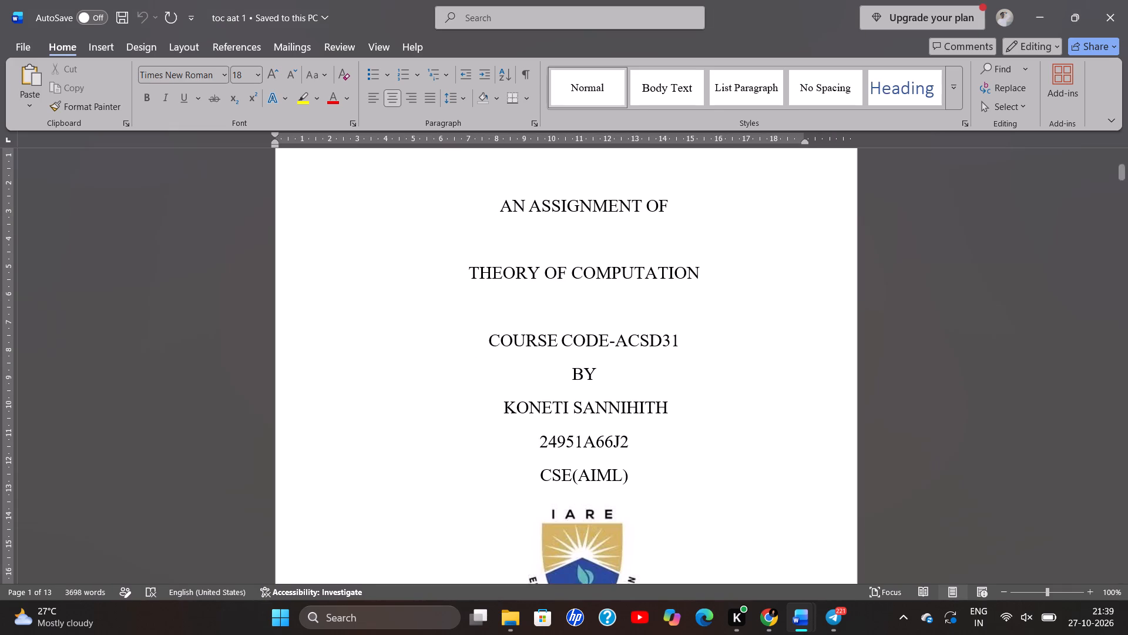
key(alt+Tab)
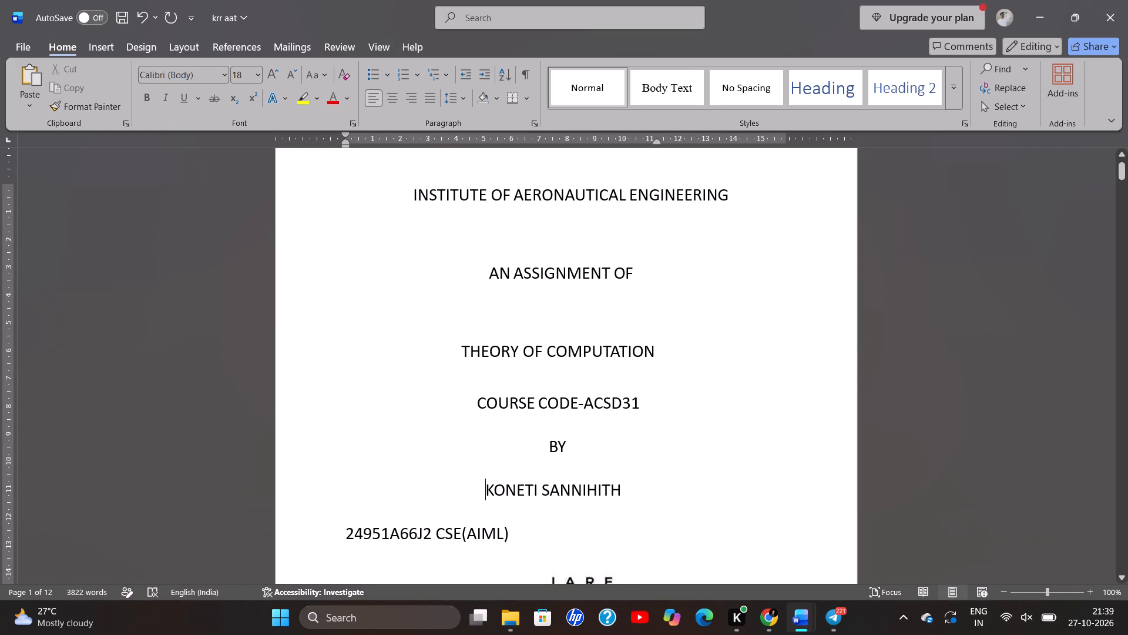
Shift the line with the roll number and "CSE(AIML)" to mid-page under the student's name with leading spaces.
click(345, 535)
key(space)
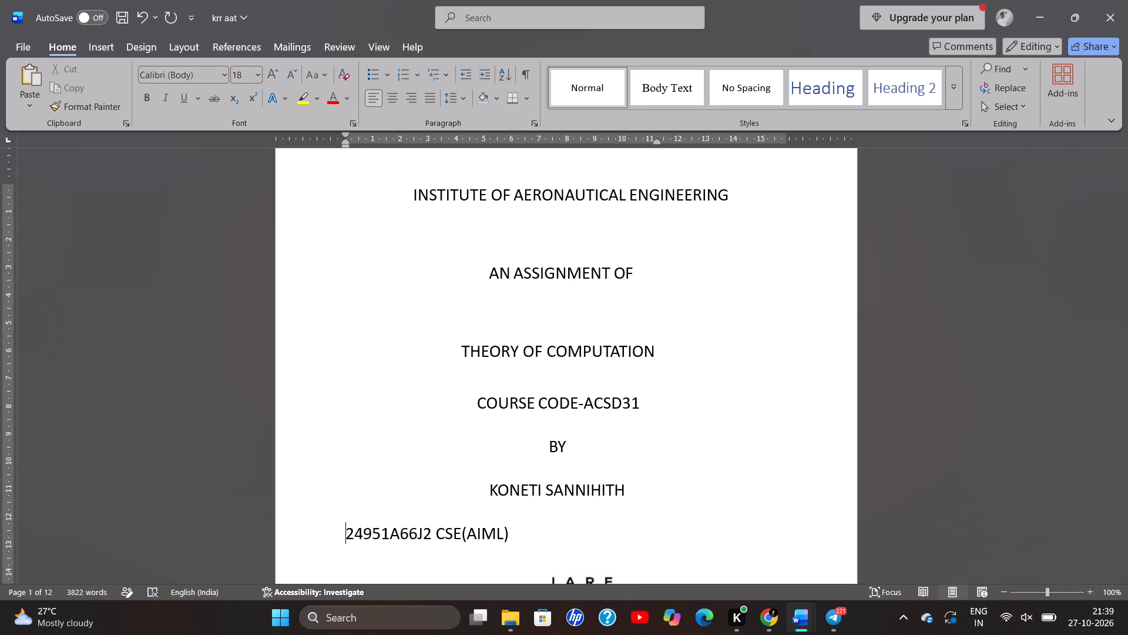
click(345, 535)
key(space)
key(space)
key(space)
key(space)
key(space)
key(space)
key(space)
key(space)
key(space)
key(space)
key(space)
key(space)
key(space)
key(space)
key(space)
key(space)
key(space)
key(space)
key(space)
key(space)
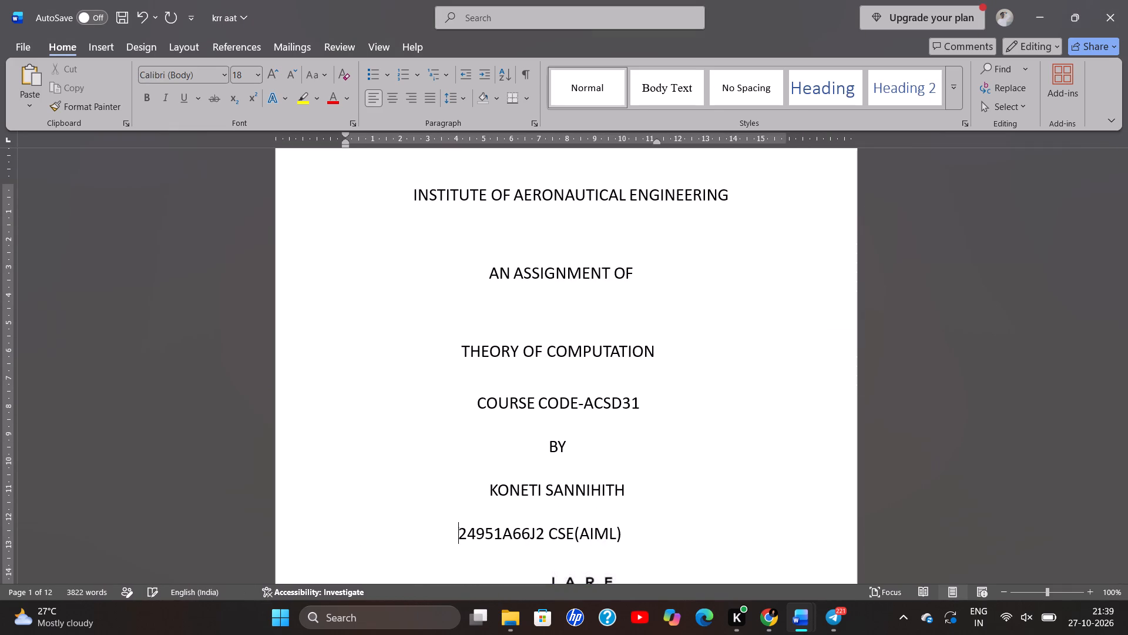
key(space)
key(space)
key(space)
key(space)
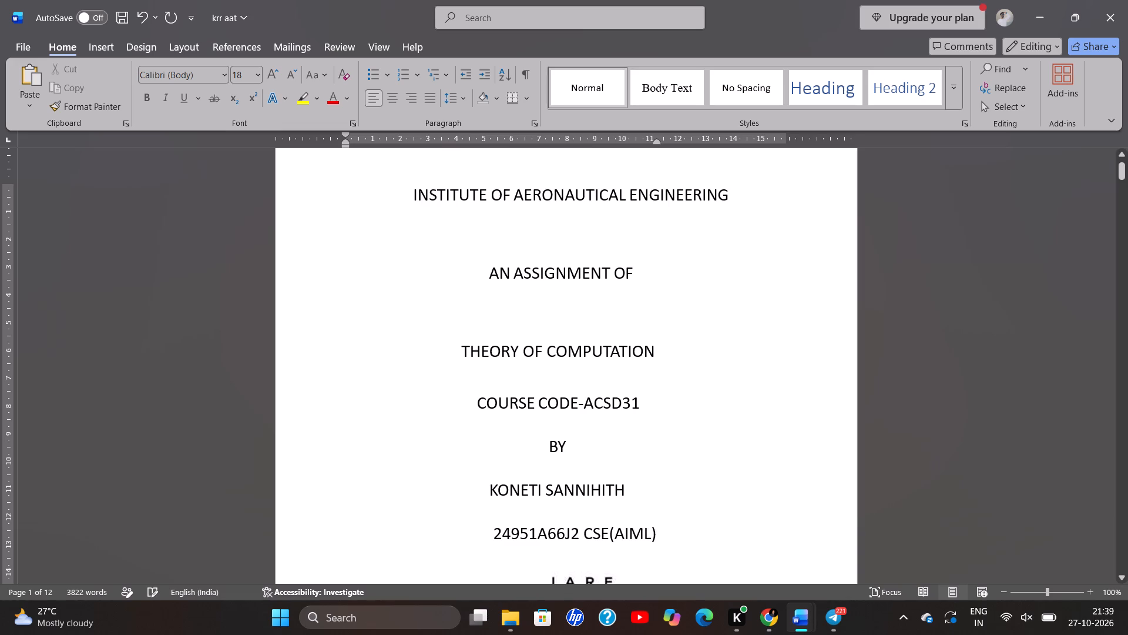
Split "CSE(AIML)" onto its own line and nudge the roll number to mid-page with extra leading spaces.
click(581, 531)
key(Return)
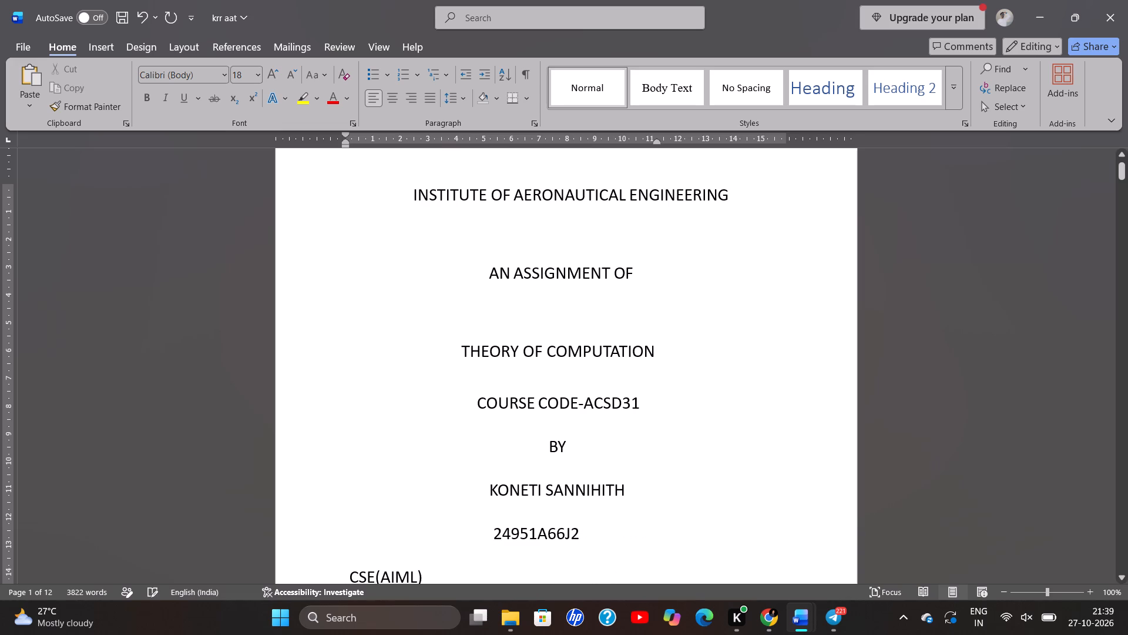
click(495, 530)
key(space)
key(space)
key(space)
key(space)
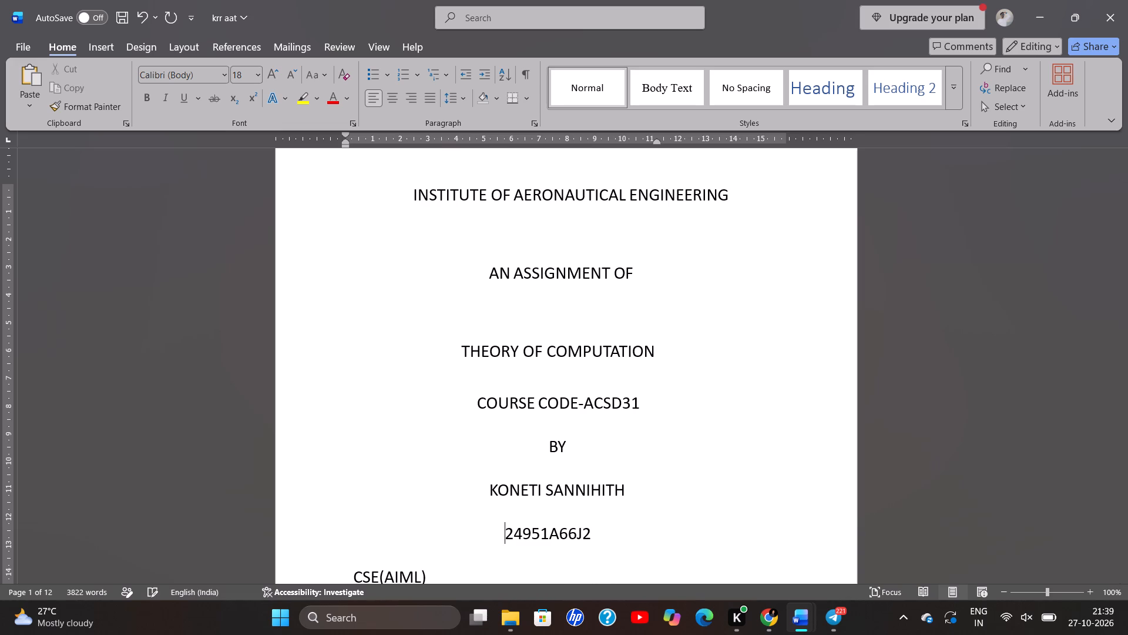
key(space)
Shift the "CSE(AIML)" line to mid-page under the roll number with leading spaces.
scroll(495, 530, down, 3)
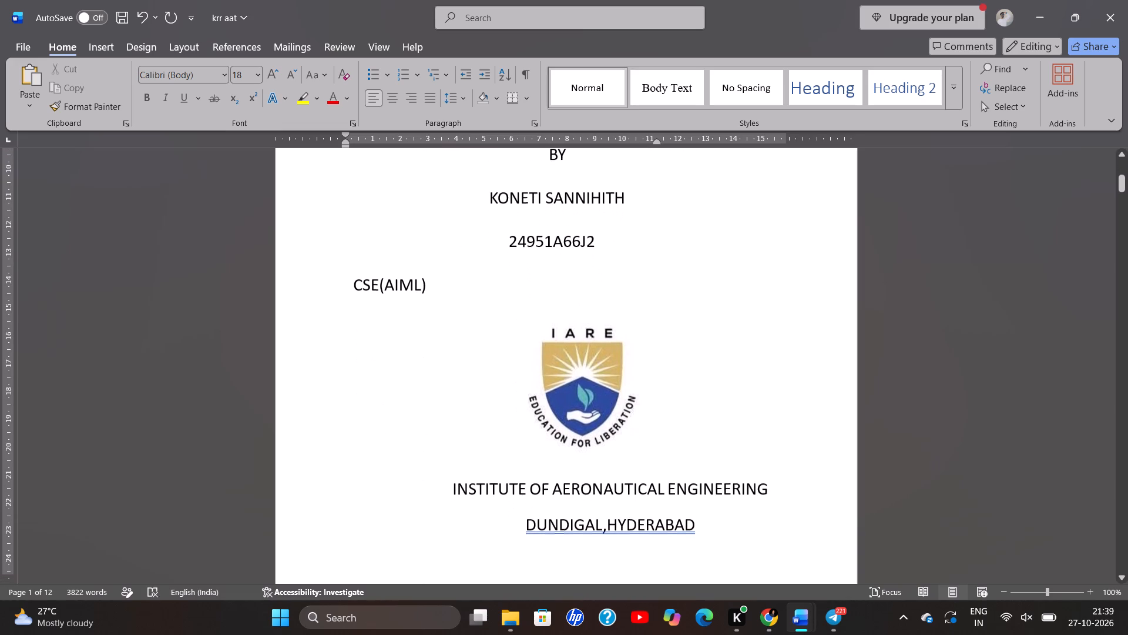
click(355, 287)
key(space)
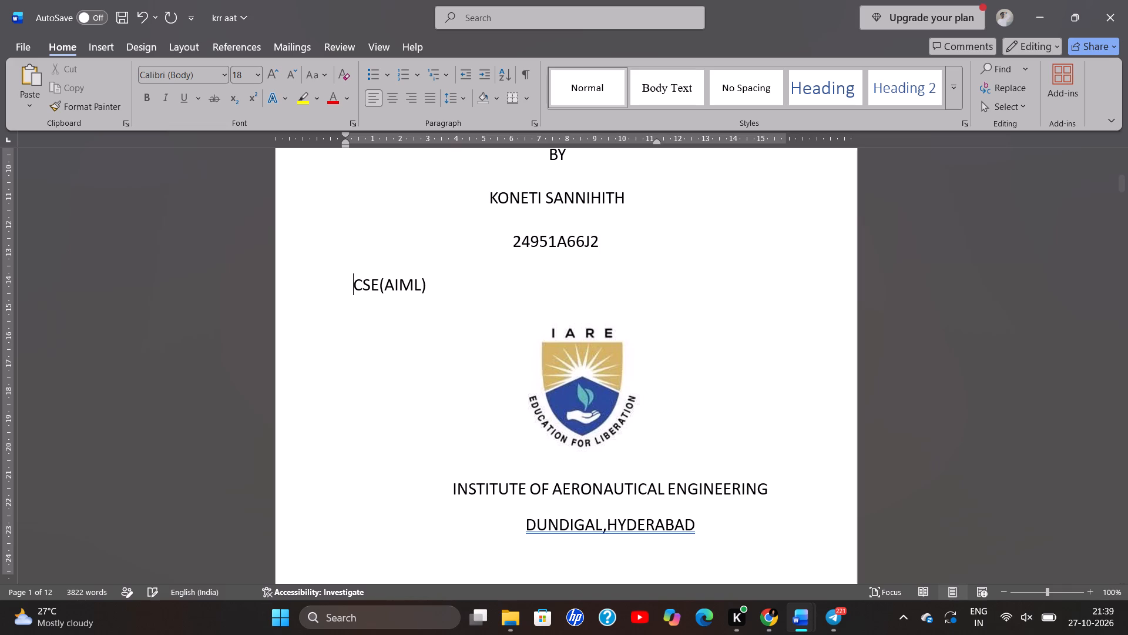
click(351, 283)
key(space)
key(space)
key(space)
key(space)
key(space)
key(space)
key(space)
key(space)
key(space)
key(space)
key(space)
key(space)
key(space)
key(space)
key(space)
key(space)
key(space)
key(space)
key(space)
key(space)
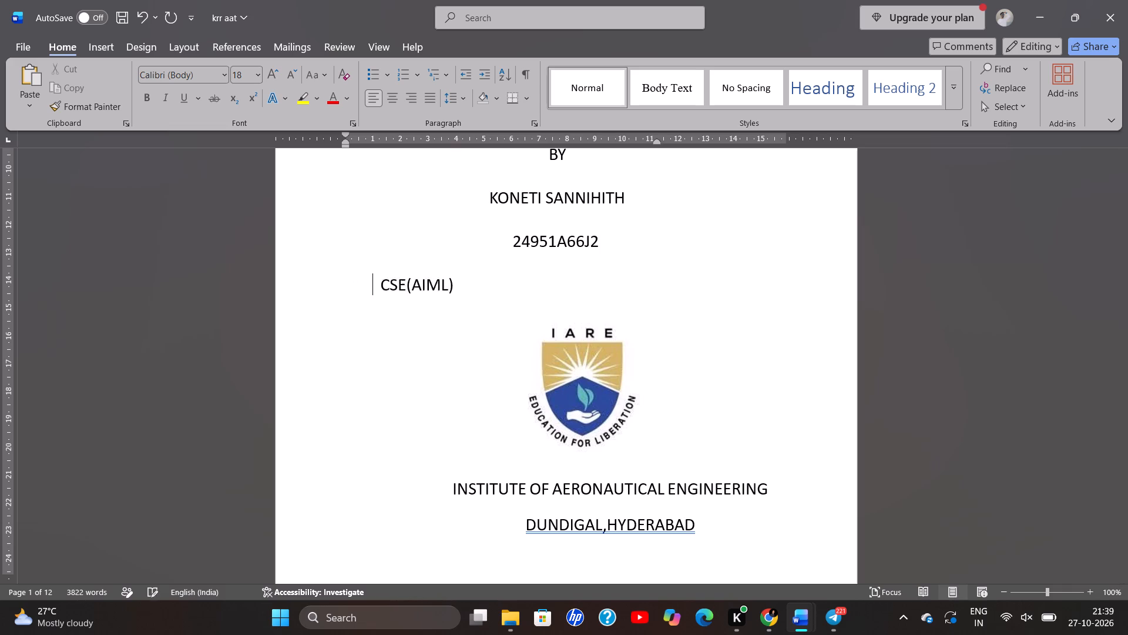
key(space)
key(space)
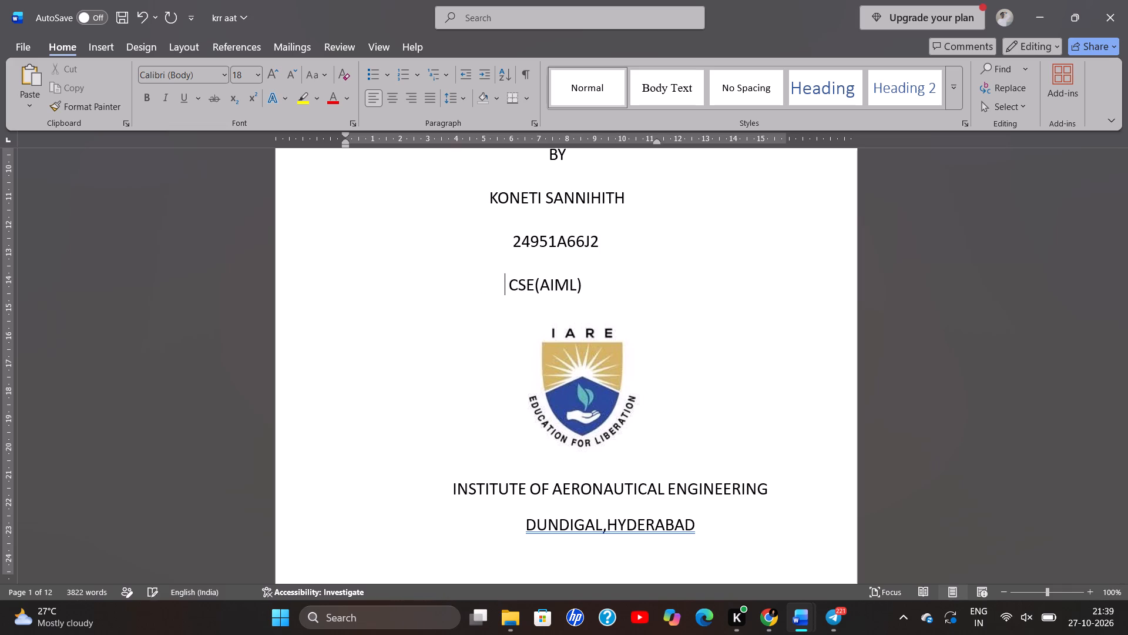
key(space)
key(space)
key(space)
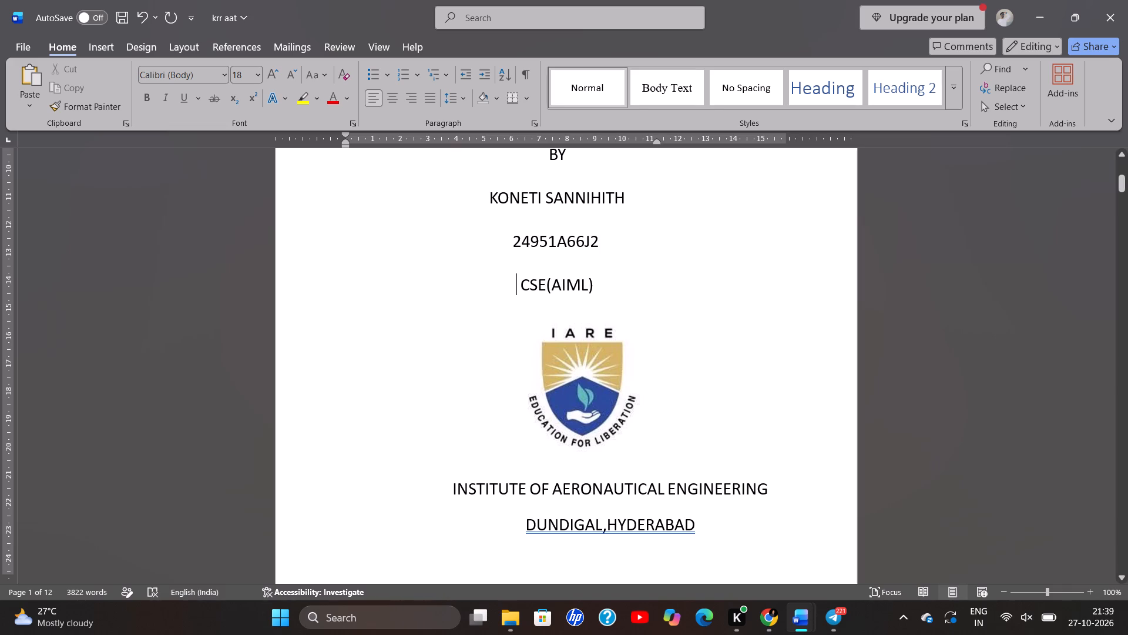
Reposition the IARE logo so it sits mid-page with a small gap below the "CSE(AIML)" line.
drag(605, 361, 572, 357)
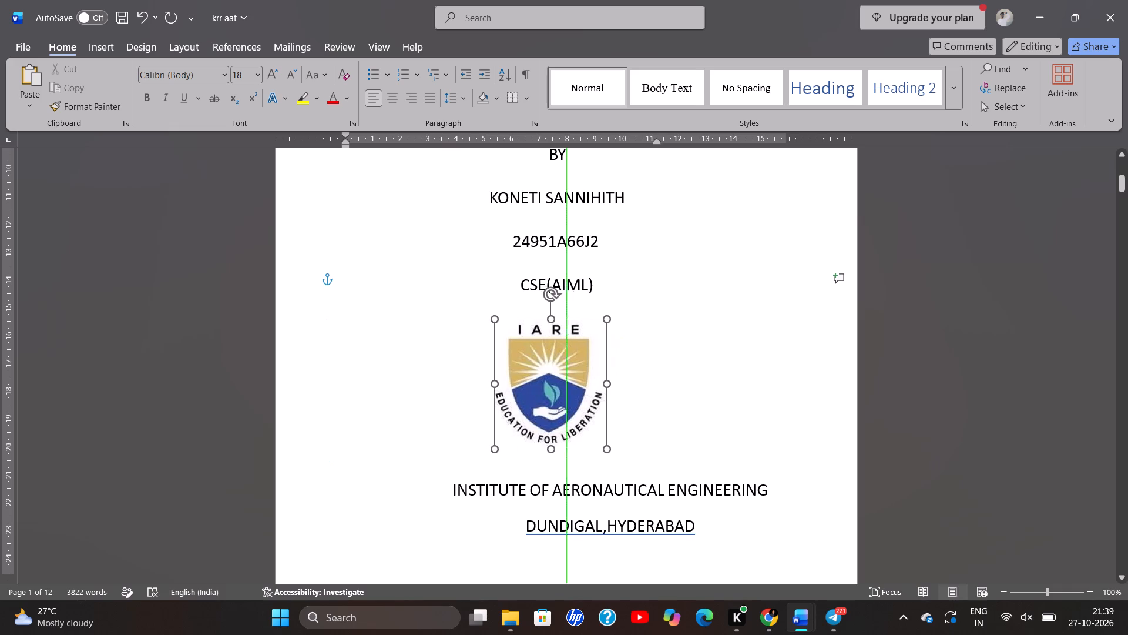
drag(572, 357, 578, 355)
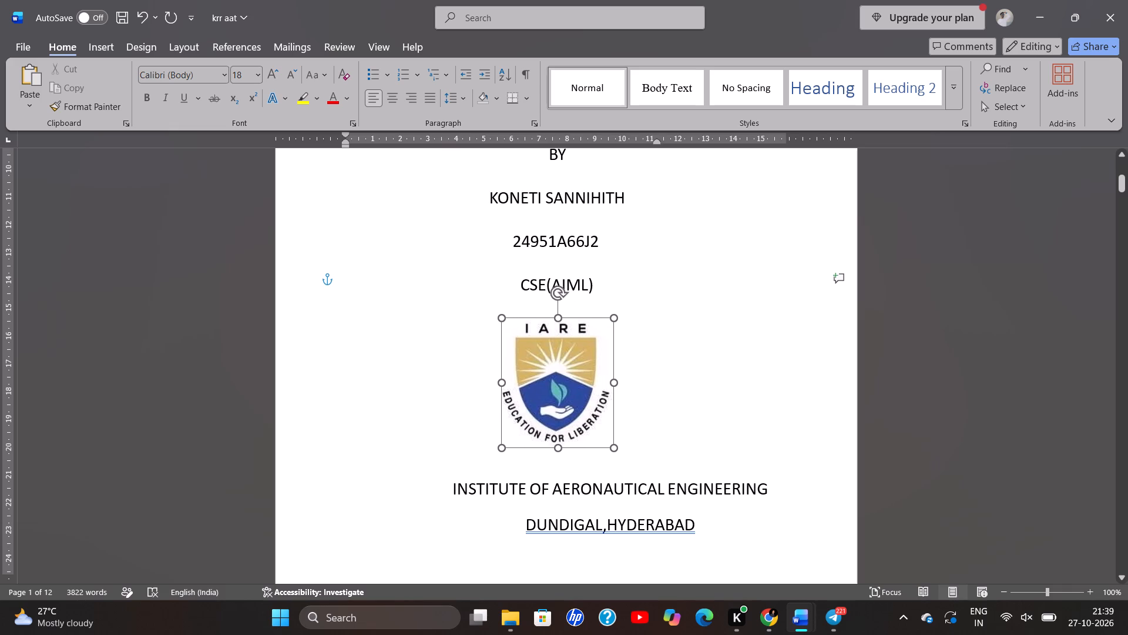
drag(578, 355, 578, 314)
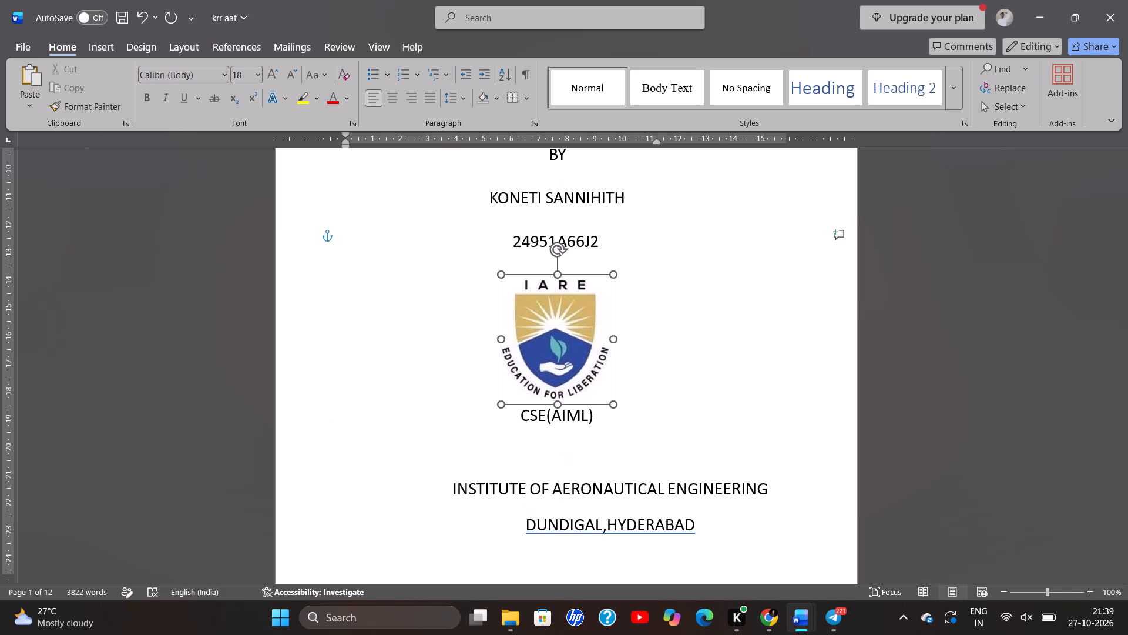
drag(578, 314, 591, 380)
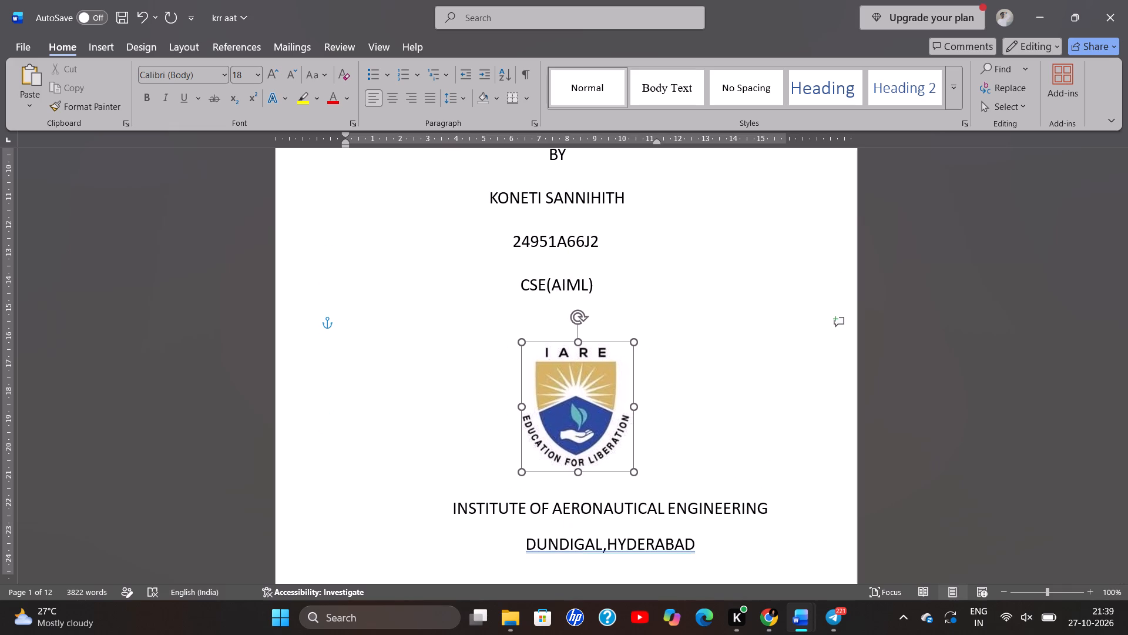
drag(591, 380, 584, 379)
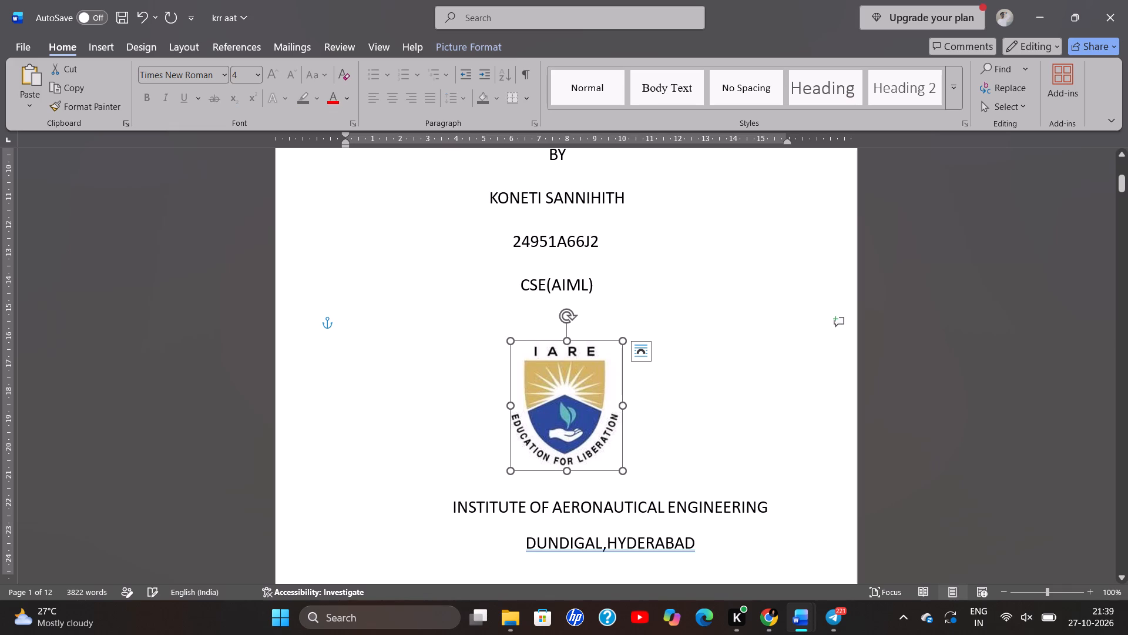
Review the whole krr aat cover page, checking how its text lines and the logo line up.
ctrl+scroll(539, 530, down, 1)
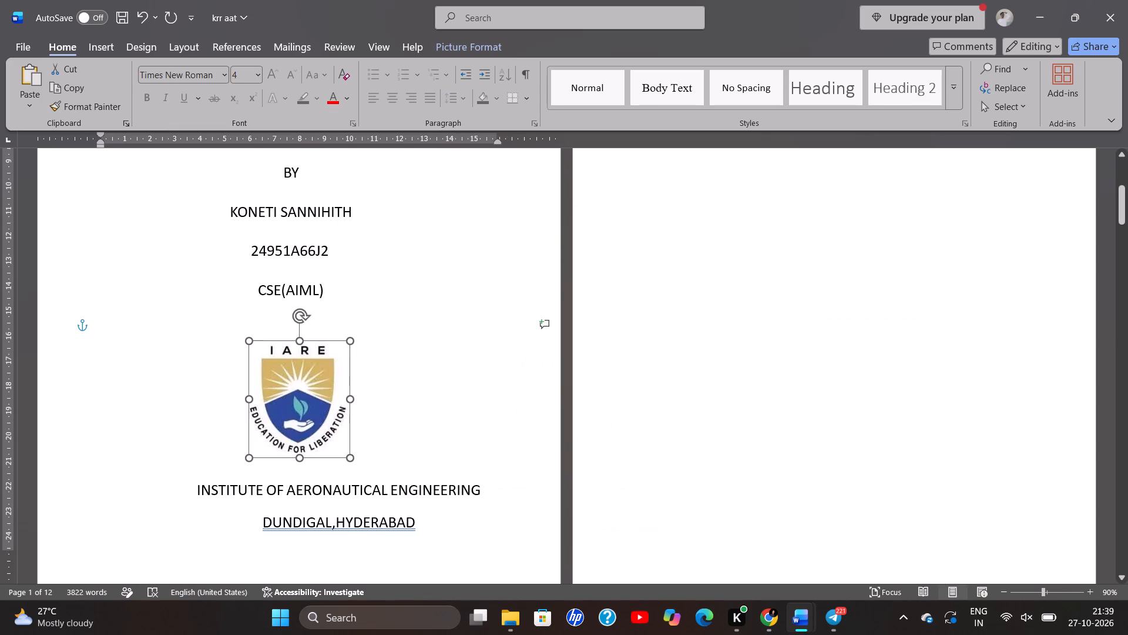
scroll(539, 530, up, 2)
ctrl+scroll(539, 530, down, 4)
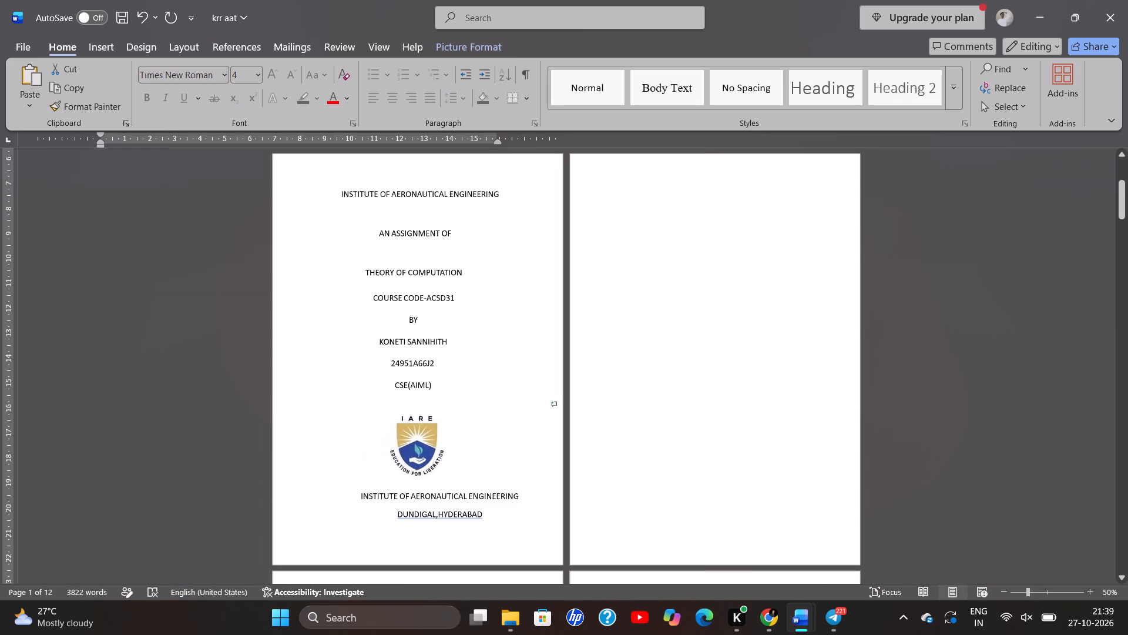
click(370, 385)
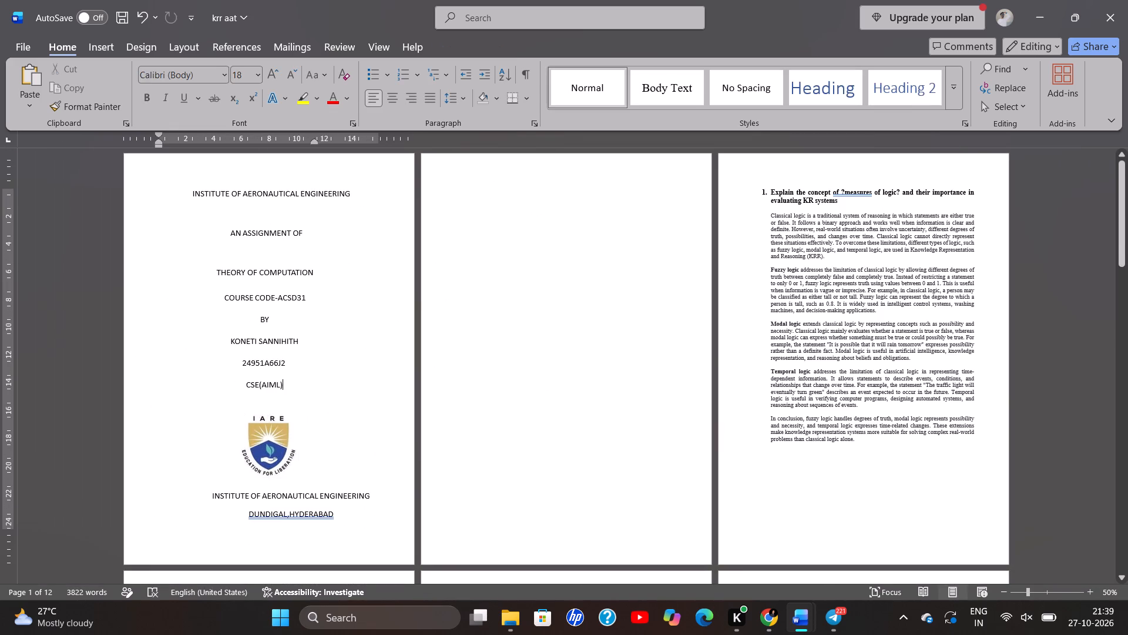
ctrl+scroll(370, 385, up, 5)
scroll(370, 385, up, 1)
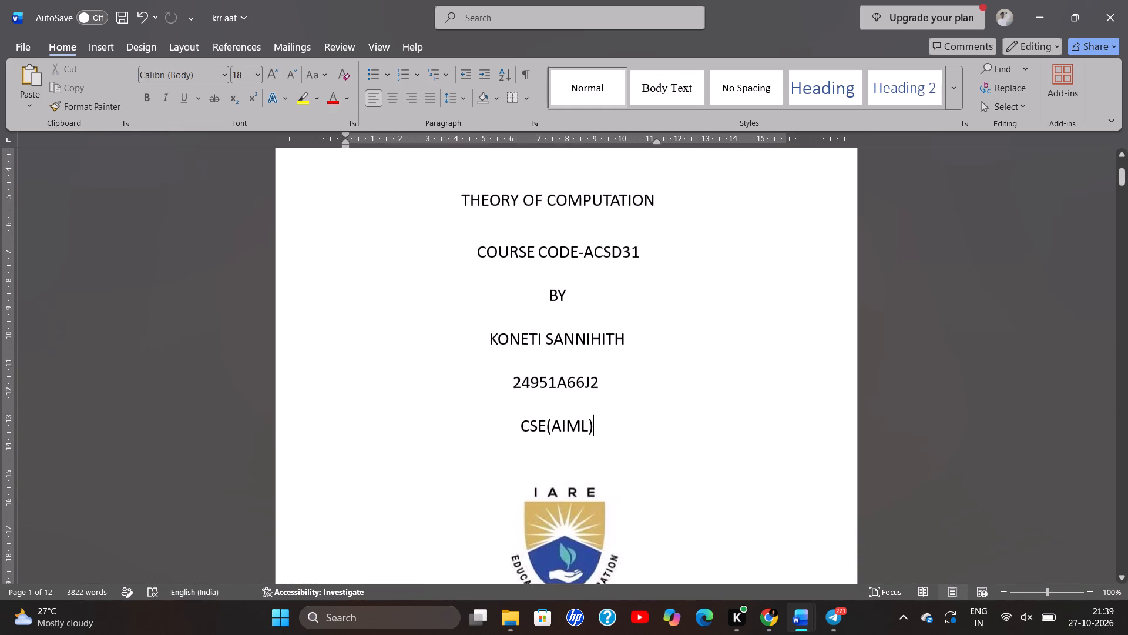
scroll(370, 385, up, 3)
scroll(370, 385, down, 5)
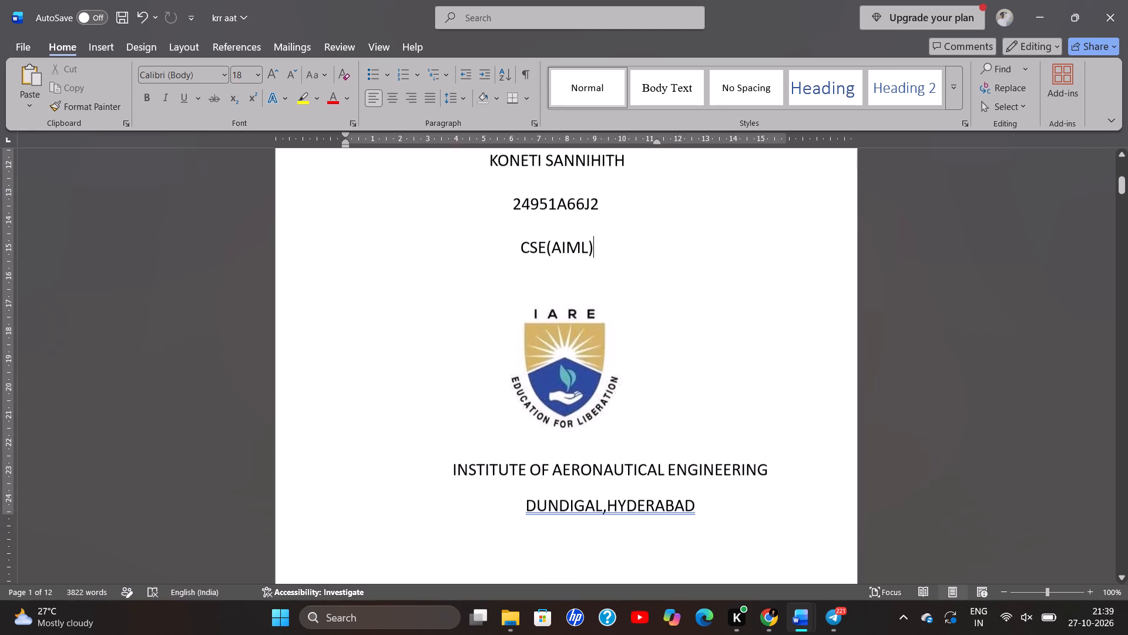
Re-break the "DUNDIGAL,HYDERABAD" line, and remove the centring and the gap above the closing institute name below the logo.
scroll(370, 385, down, 1)
click(524, 464)
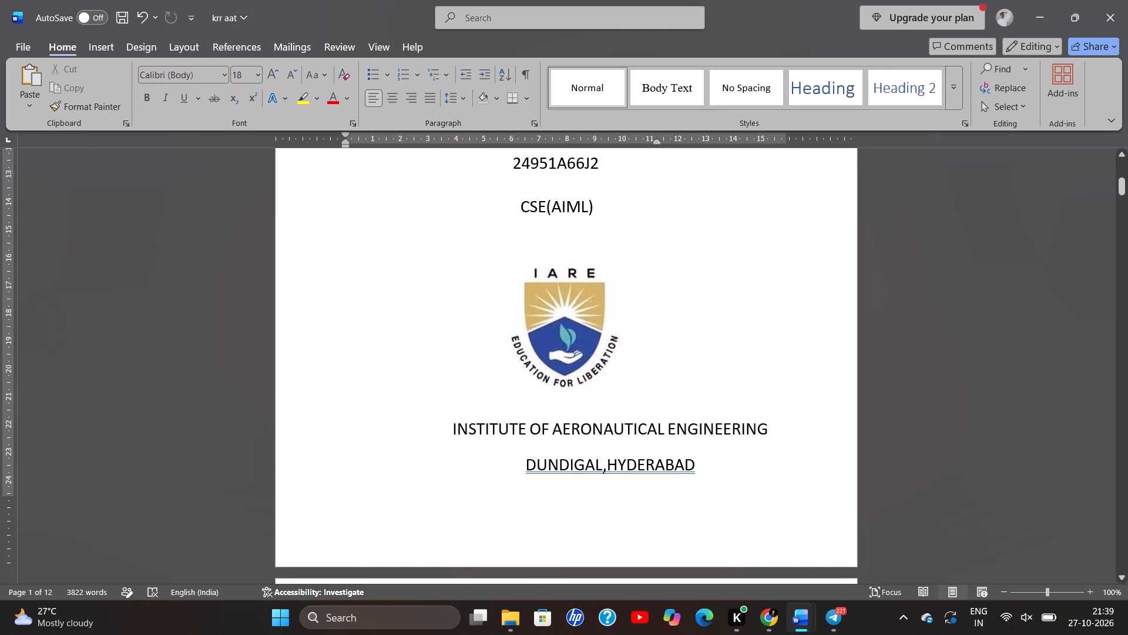
key(BackSpace)
key(Return)
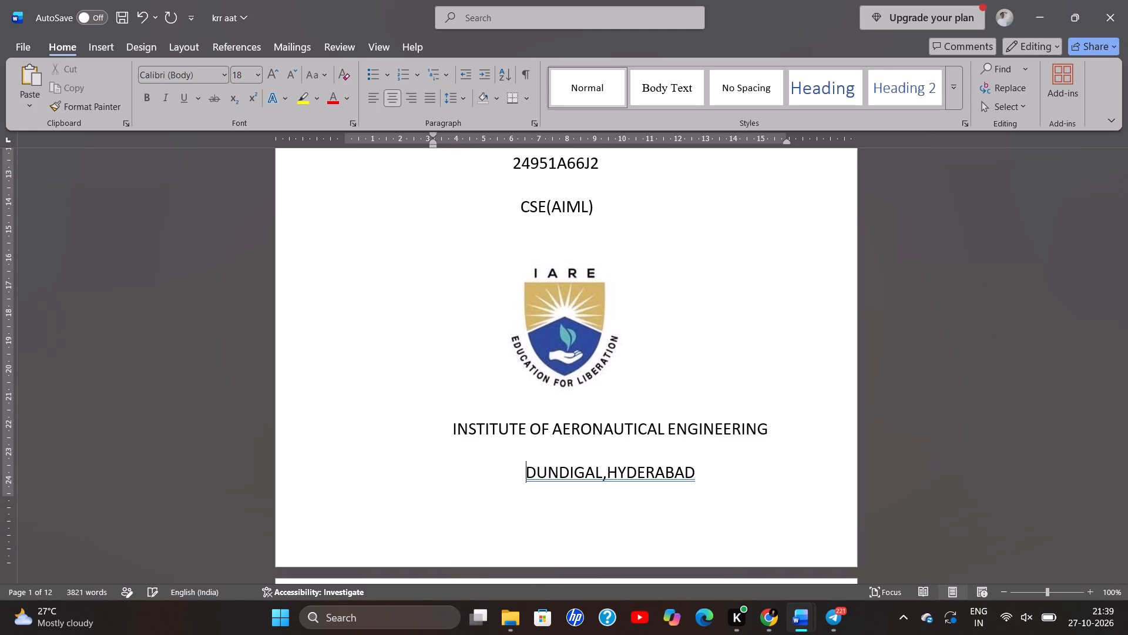
click(442, 427)
key(BackSpace)
key(BackSpace)
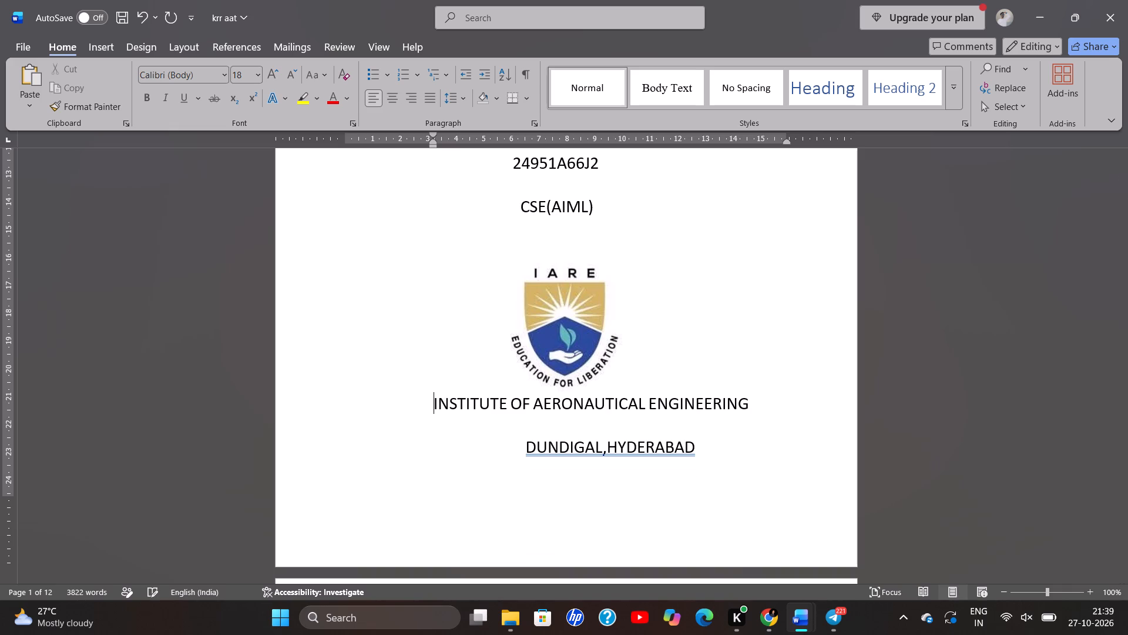
Replace the centring of the "DUNDIGAL,HYDERABAD" line with leading spaces so it sits under the institute name.
click(525, 447)
key(BackSpace)
key(space)
key(space)
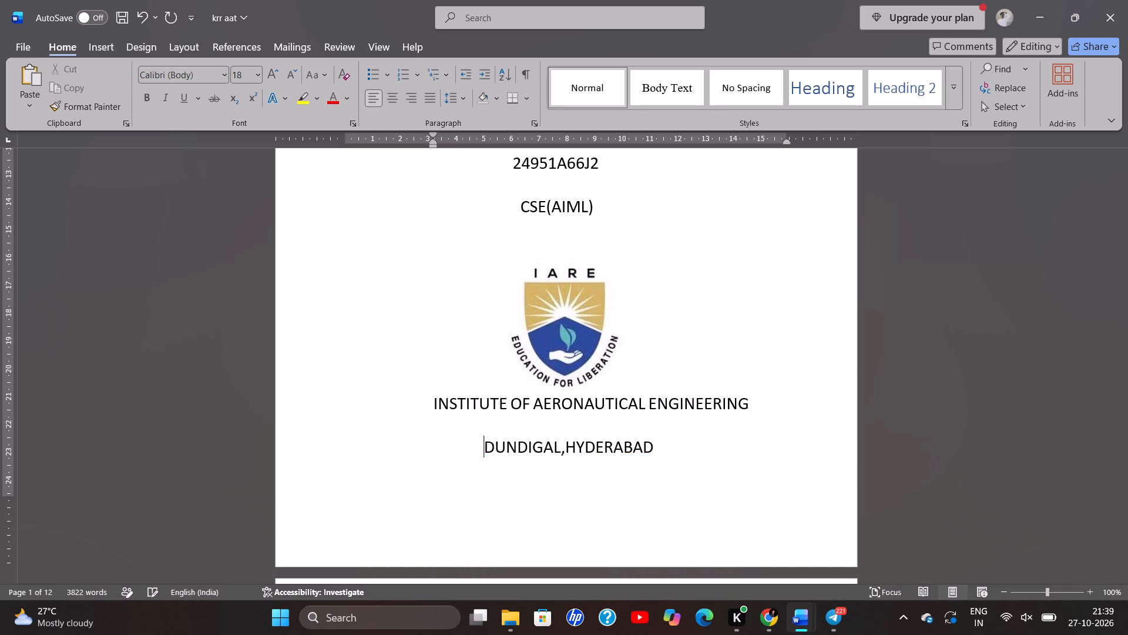
Replace "OF COMPUTATION" in the krr aat cover's course title with "Knowledge Representation and Reasoning" copied from the AAT-I page in Chrome.
scroll(525, 447, up, 4)
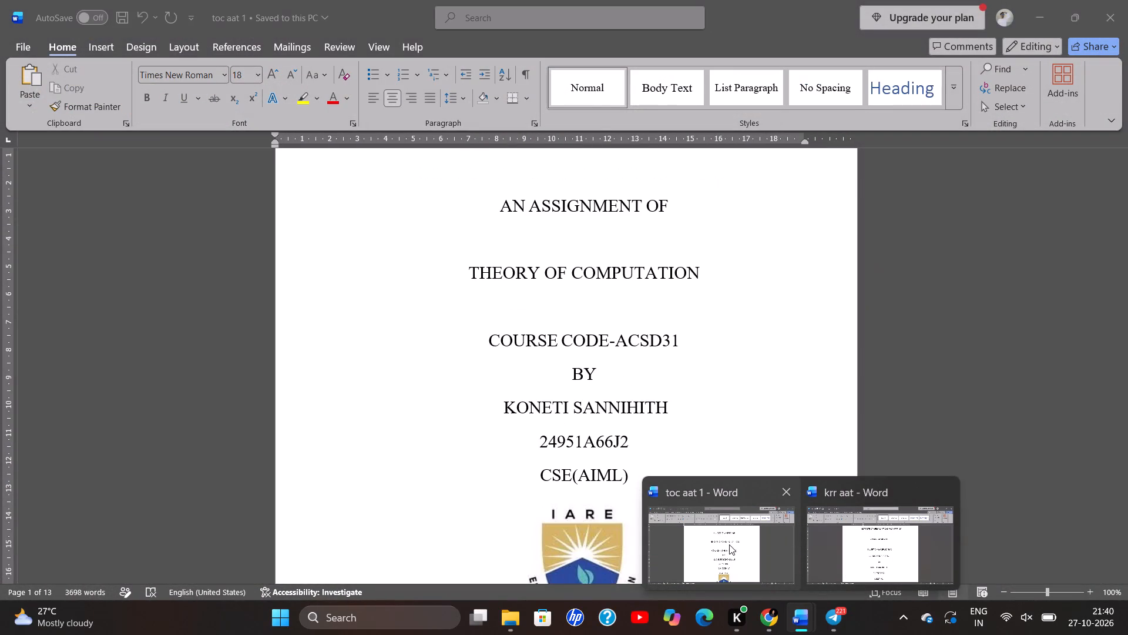
click(842, 532)
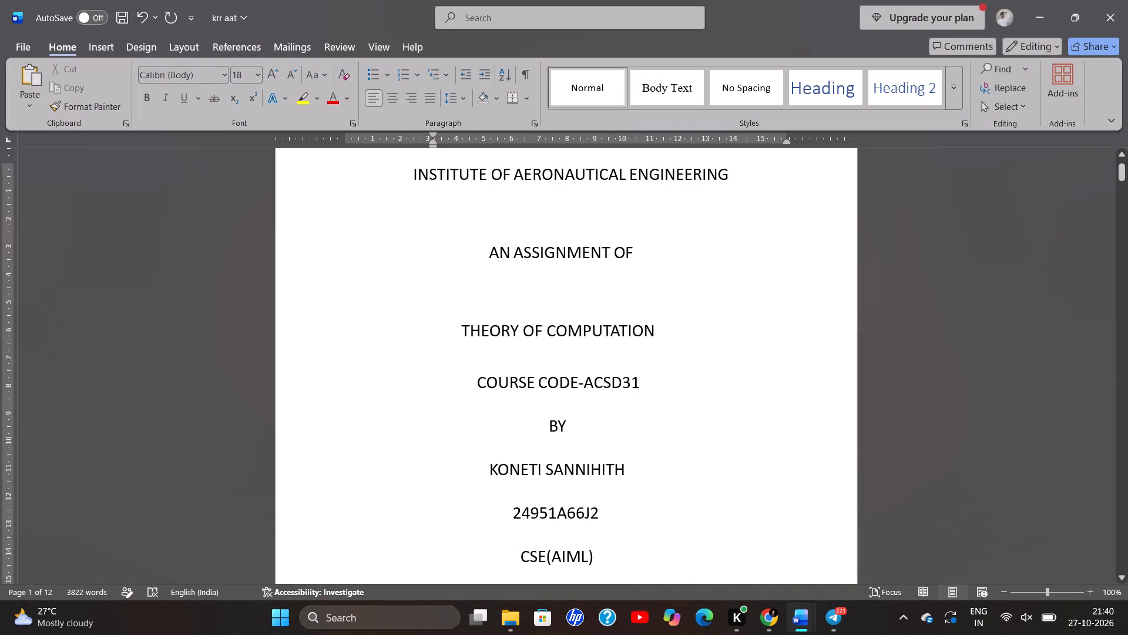
click(657, 332)
click(758, 613)
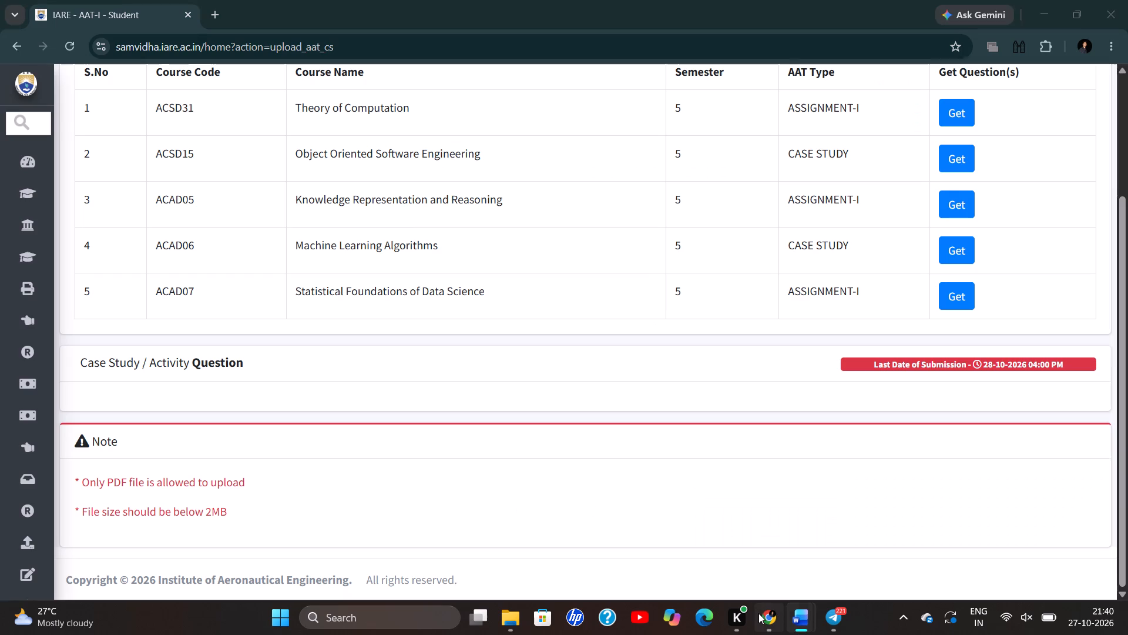
drag(296, 198, 532, 219)
key(ctrl+c)
key(alt+Tab)
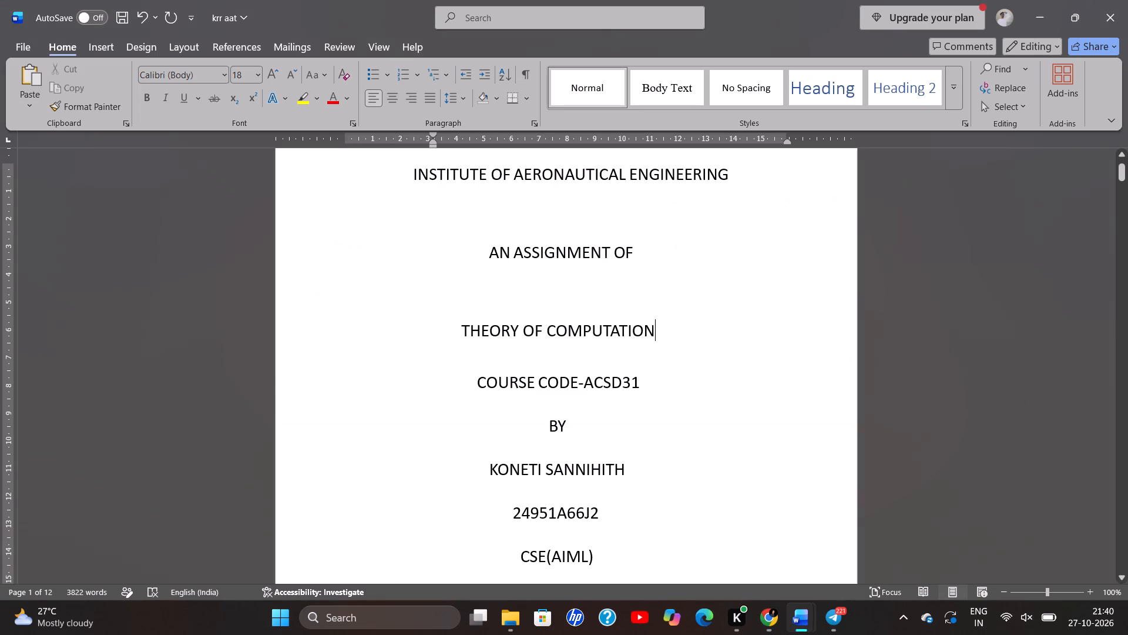
key(BackSpace)
key(BackSpace)
key(BackSpace)
key(BackSpace)
key(BackSpace)
key(BackSpace)
key(BackSpace)
key(BackSpace)
key(BackSpace)
key(BackSpace)
key(BackSpace)
key(BackSpace)
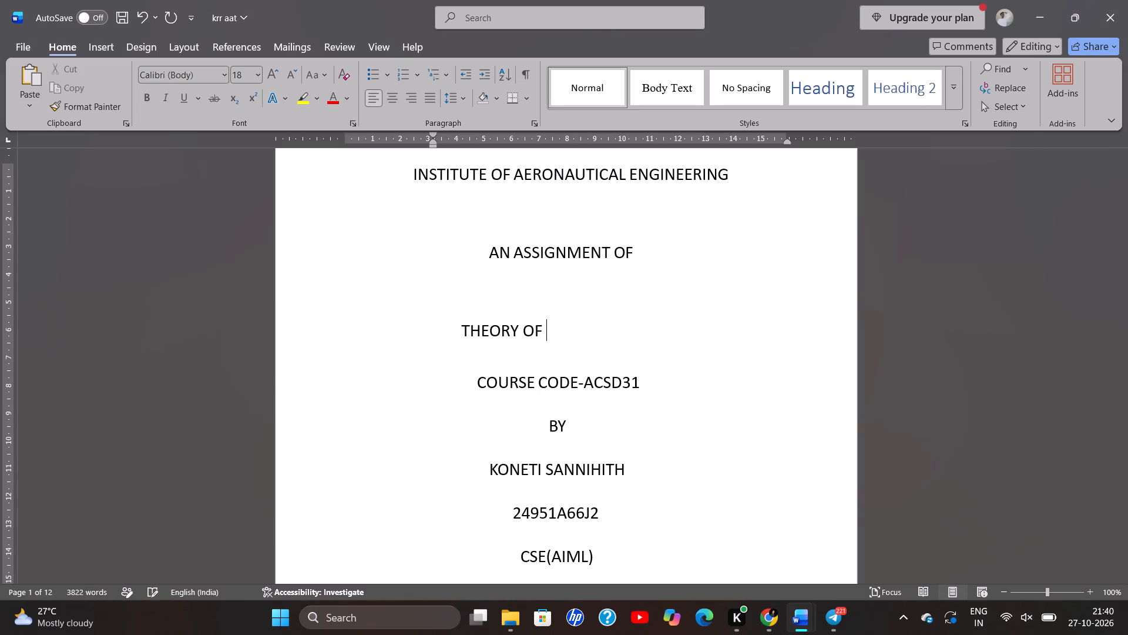
key(BackSpace)
key(BackSpace)
key(ctrl+v)
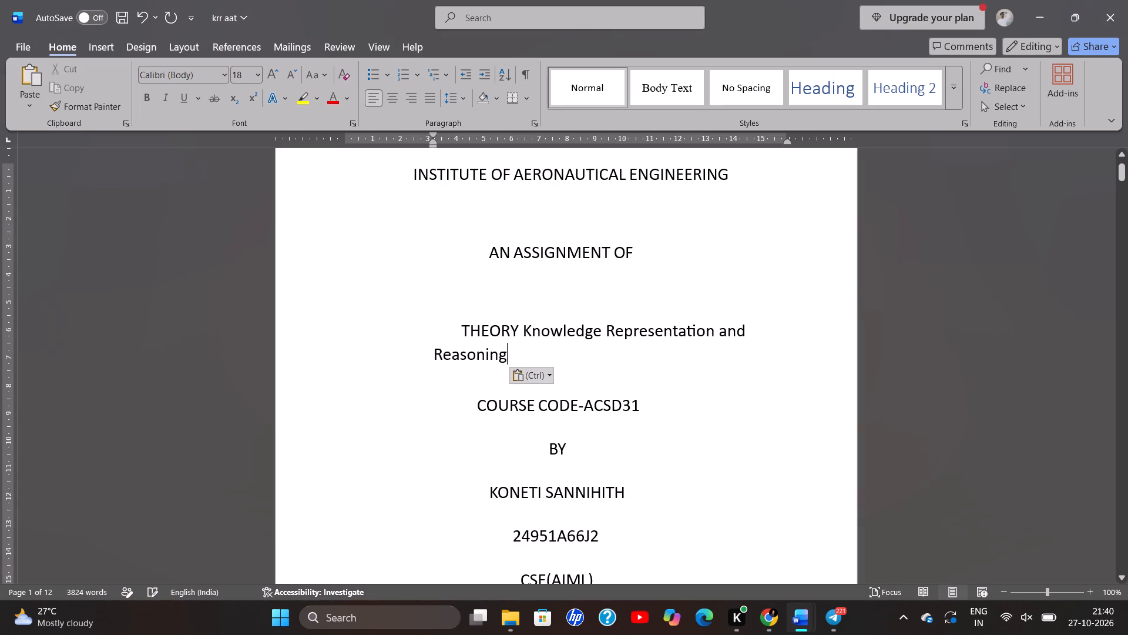
Retype the pasted course name in capitals as "KNOWLEDGE REPRESENTATION" after "THEORY" in the cover's title line.
drag(518, 327, 456, 330)
click(456, 330)
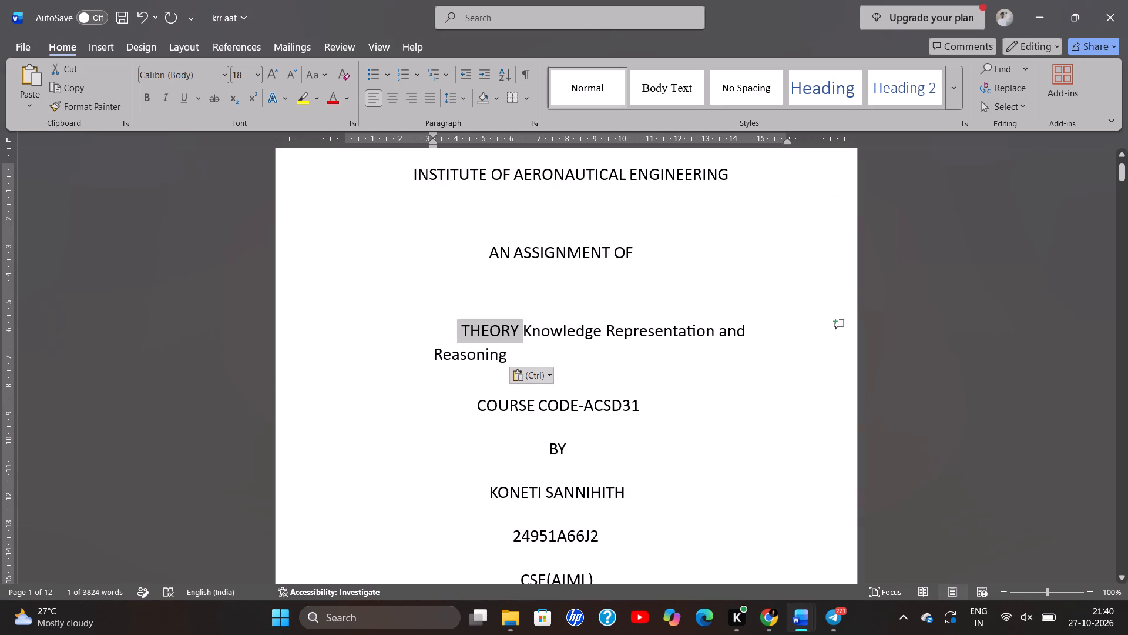
drag(518, 330, 533, 351)
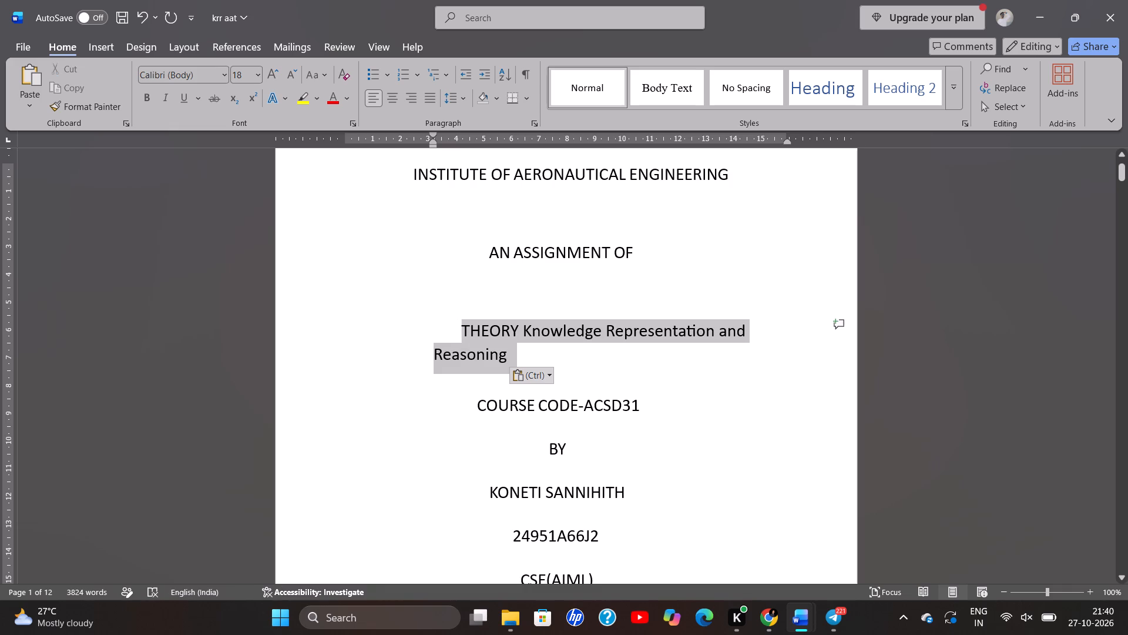
drag(533, 351, 533, 352)
click(533, 352)
drag(525, 333, 526, 360)
click(526, 360)
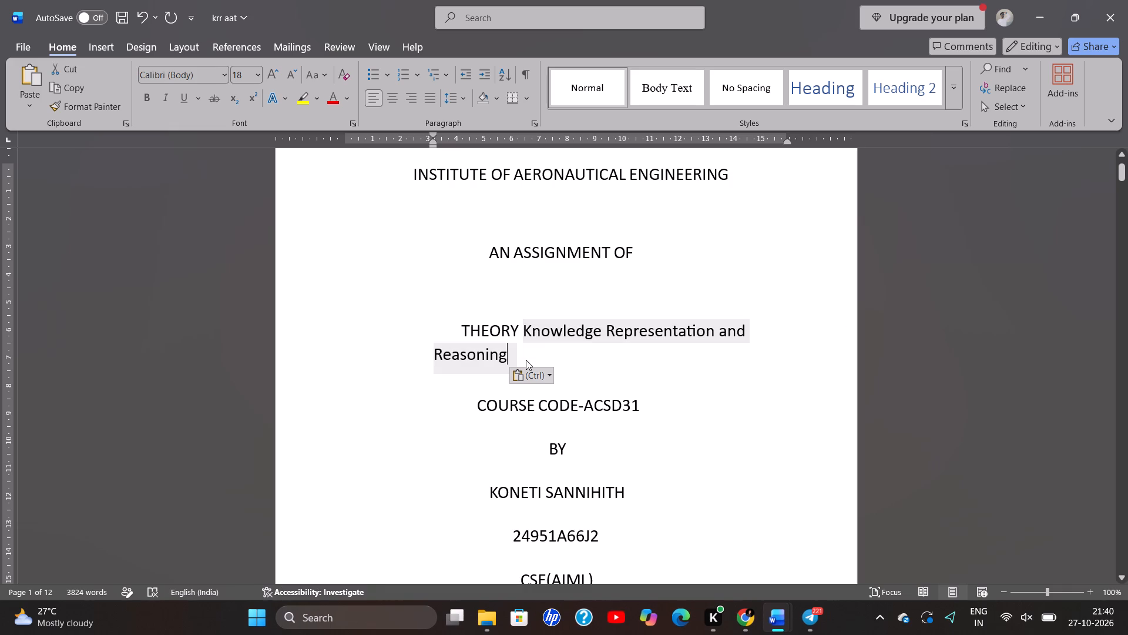
key(BackSpace)
key(BackSpace)
key(BackSpace)
key(BackSpace)
key(BackSpace)
key(BackSpace)
key(BackSpace)
key(BackSpace)
key(BackSpace)
key(BackSpace)
key(BackSpace)
key(BackSpace)
key(BackSpace)
key(BackSpace)
key(BackSpace)
key(BackSpace)
key(BackSpace)
key(BackSpace)
key(BackSpace)
key(BackSpace)
key(BackSpace)
key(BackSpace)
key(BackSpace)
key(BackSpace)
key(BackSpace)
key(BackSpace)
key(BackSpace)
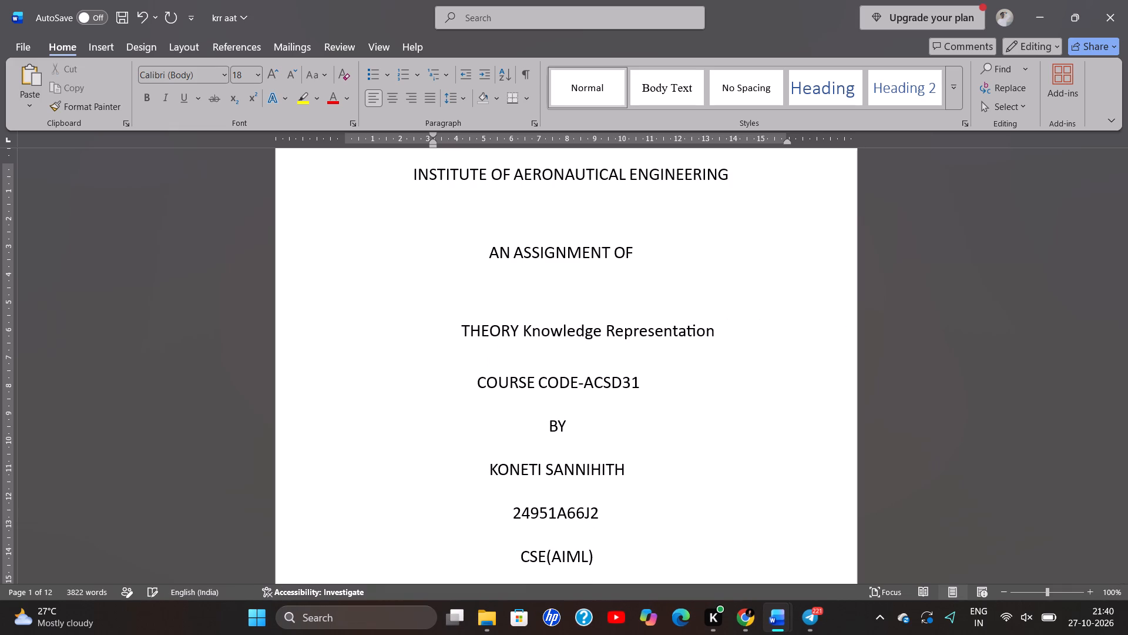
key(BackSpace)
key(BackSpace)
key(BackSpace)
key(BackSpace)
key(BackSpace)
key(BackSpace)
key(BackSpace)
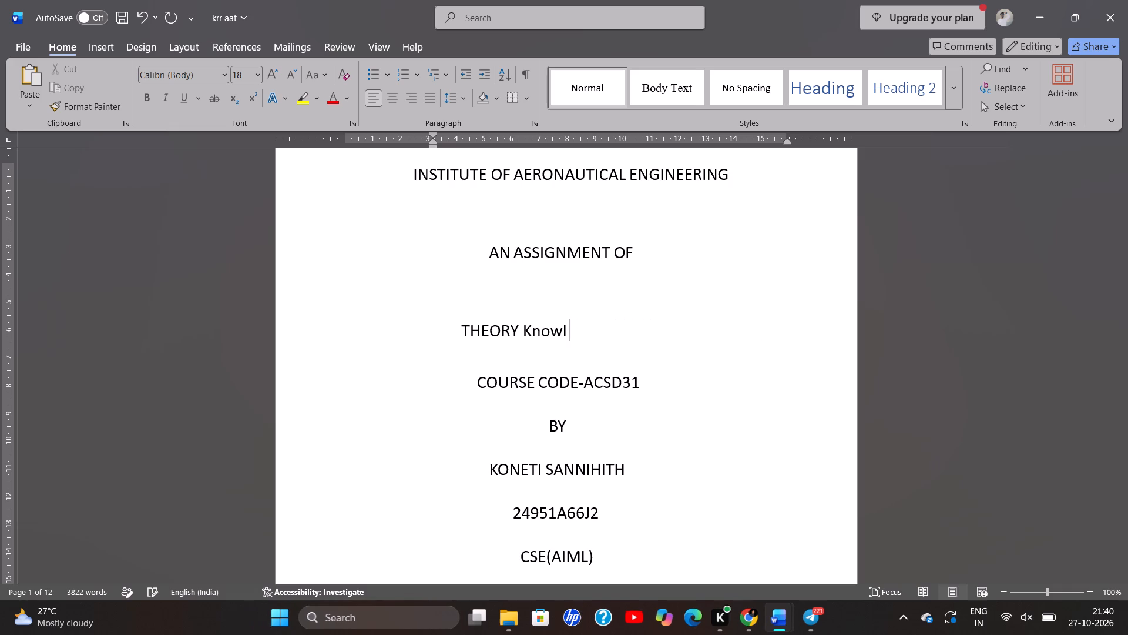
key(BackSpace)
key(BackSpace)
key(BackSpace)
key(BackSpace)
text(NOWLEDGE REPRE)
text(SENTATIO)
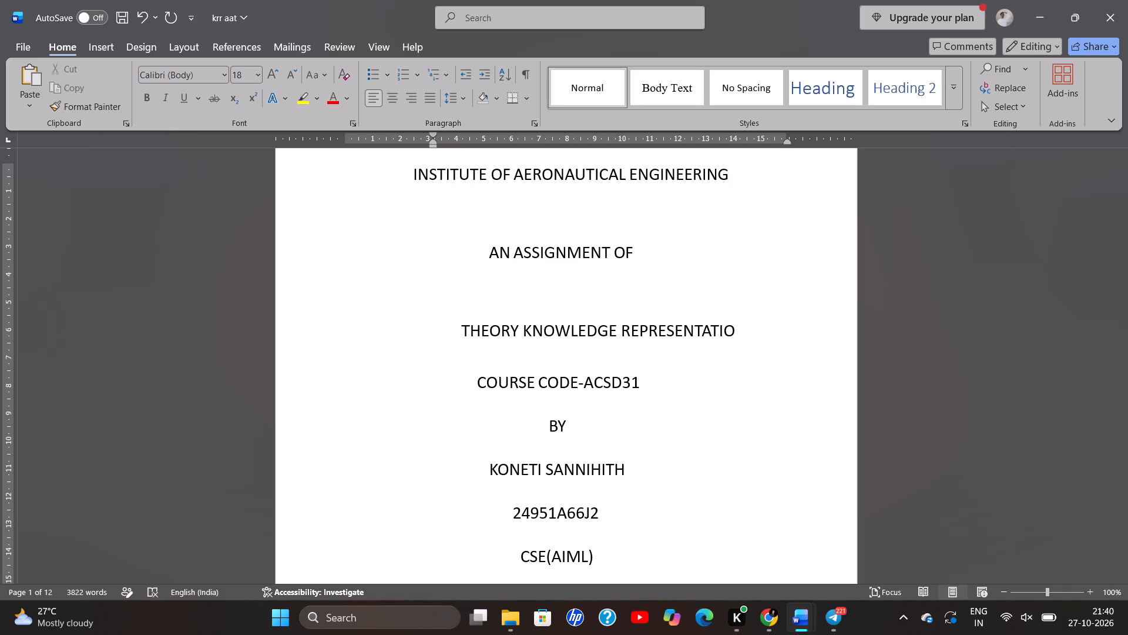
key(n)
Delete the leftover word "THEORY" in front of "KNOWLEDGE REPRESENTATION" on the cover page.
key(alt+Tab)
key(alt+Tab)
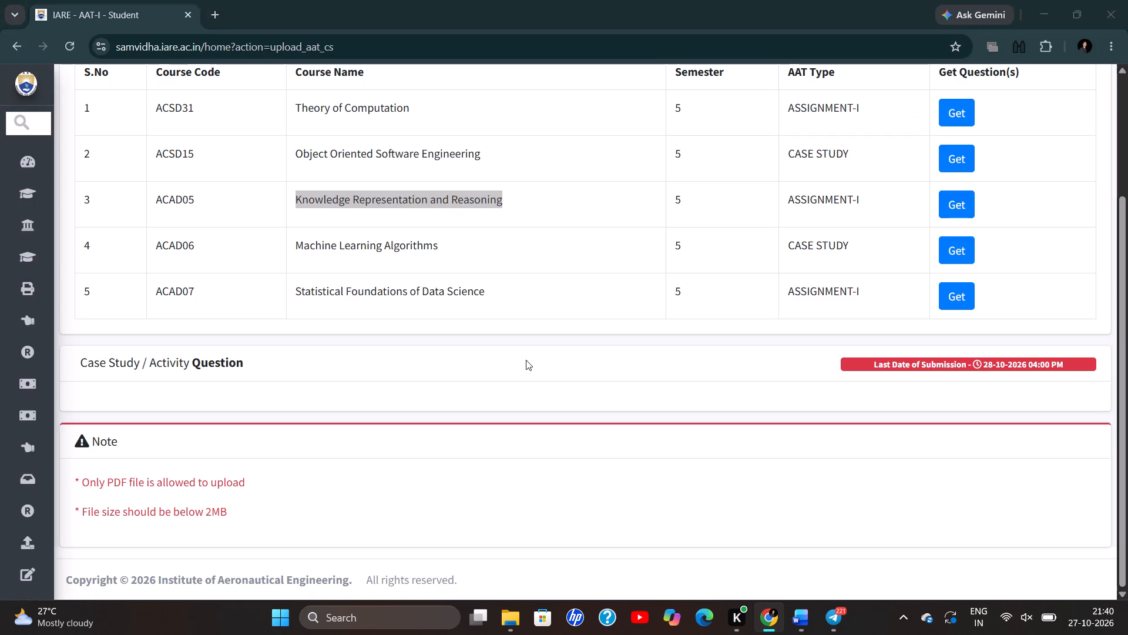
click(522, 330)
key(BackSpace)
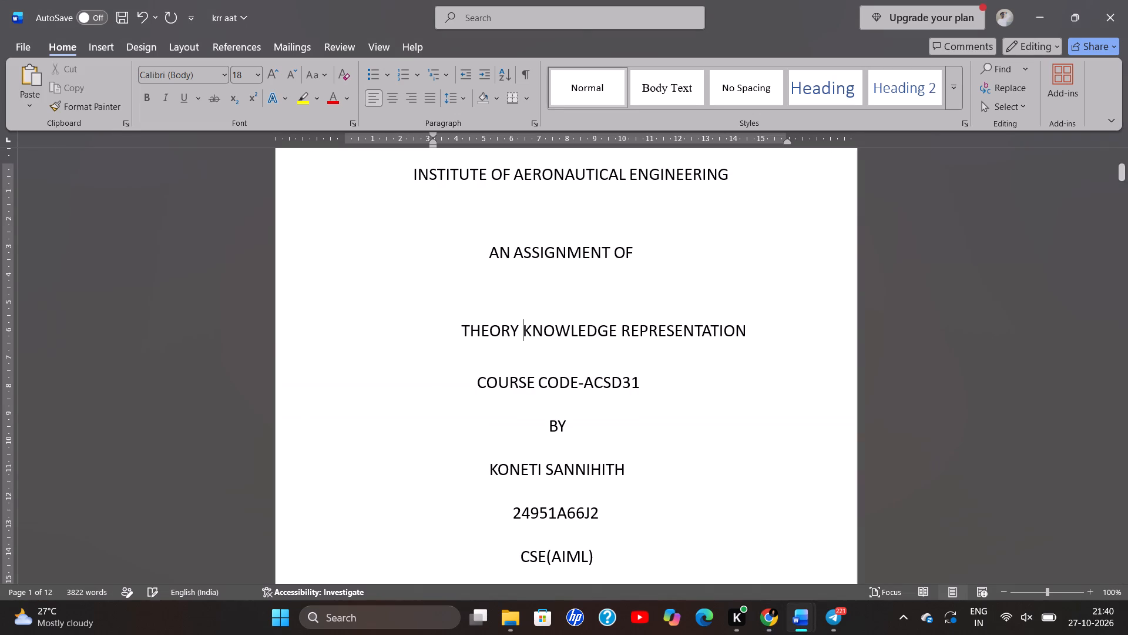
key(BackSpace)
key(BackSpace)
key(BackSpace)
key(BackSpace)
key(BackSpace)
key(BackSpace)
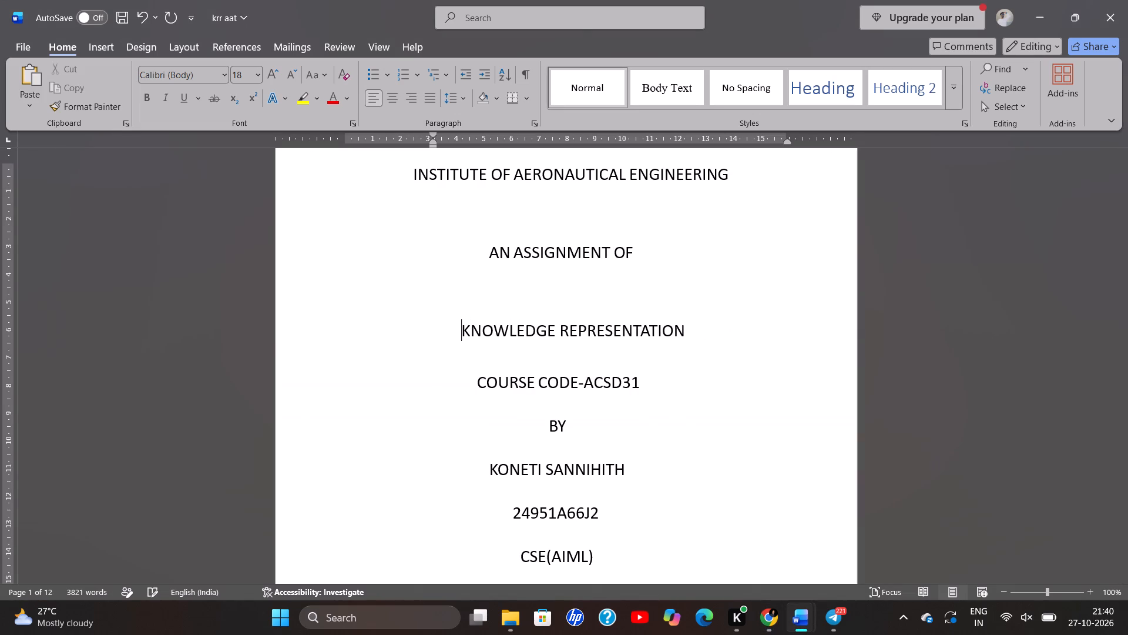
Append "AND REASONONG" to the "KNOWLEDGE REPRESENTATION" title line, taking the wording from the course list in Chrome.
click(693, 332)
key(space)
text(AND)
key(space)
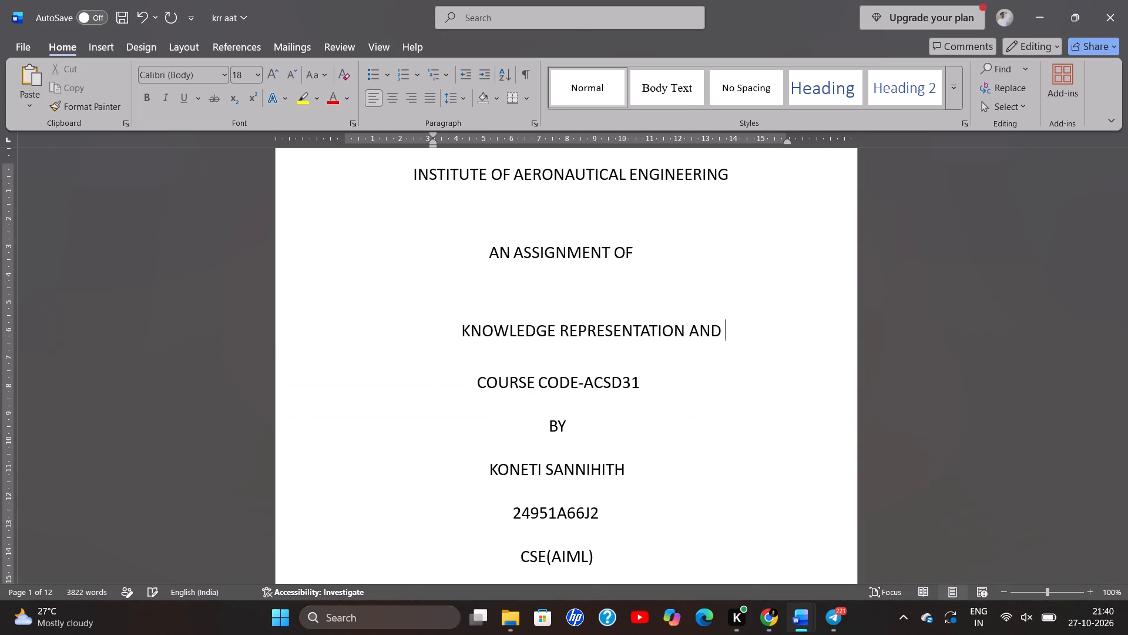
key(alt+Tab)
key(alt+Tab)
text(REASONONG)
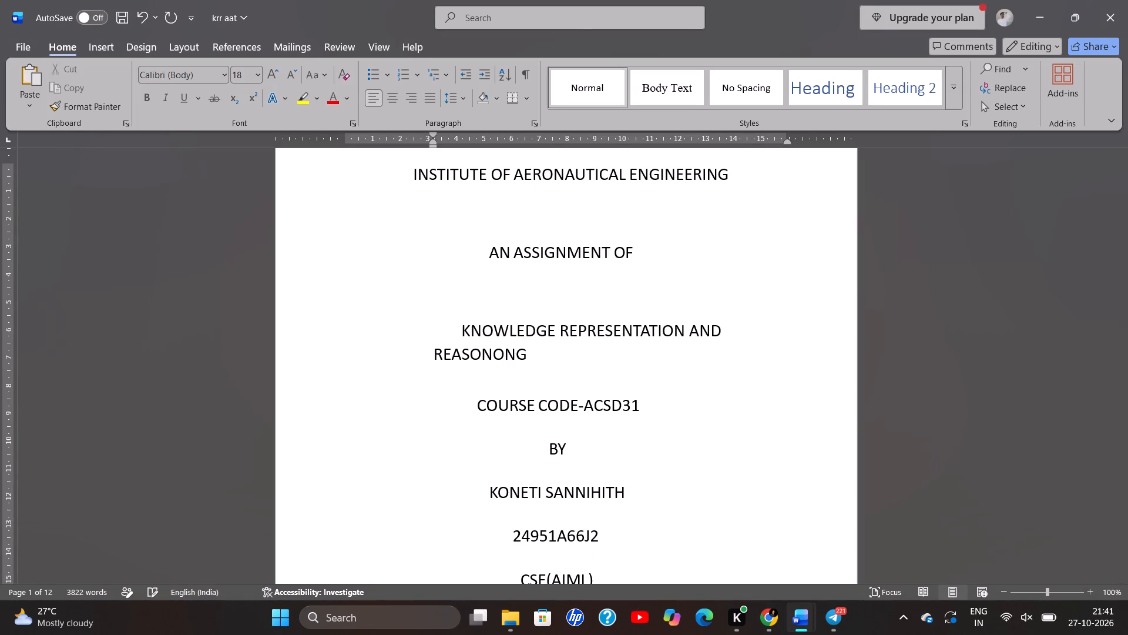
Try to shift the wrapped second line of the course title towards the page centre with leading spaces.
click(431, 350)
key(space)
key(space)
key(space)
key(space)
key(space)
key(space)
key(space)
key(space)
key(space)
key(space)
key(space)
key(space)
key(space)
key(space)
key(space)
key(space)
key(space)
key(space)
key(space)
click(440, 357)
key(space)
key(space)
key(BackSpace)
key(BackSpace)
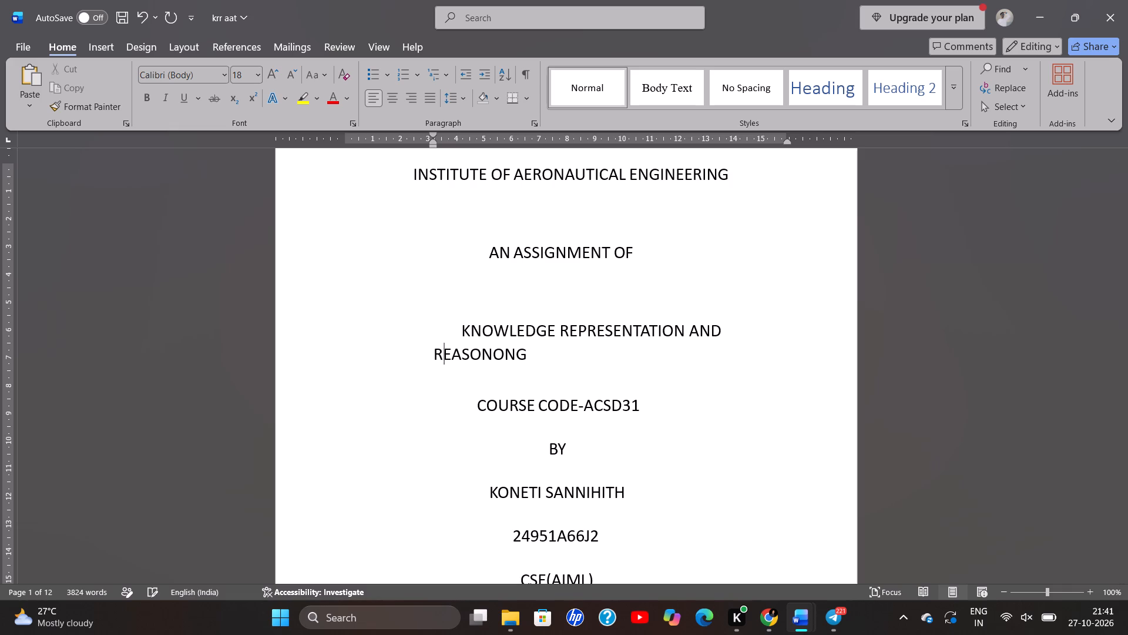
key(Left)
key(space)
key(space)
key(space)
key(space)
Set the course title paragraph's hanging indent to about 6.5 on the ruler so its second line sits mid-page.
drag(532, 360, 415, 355)
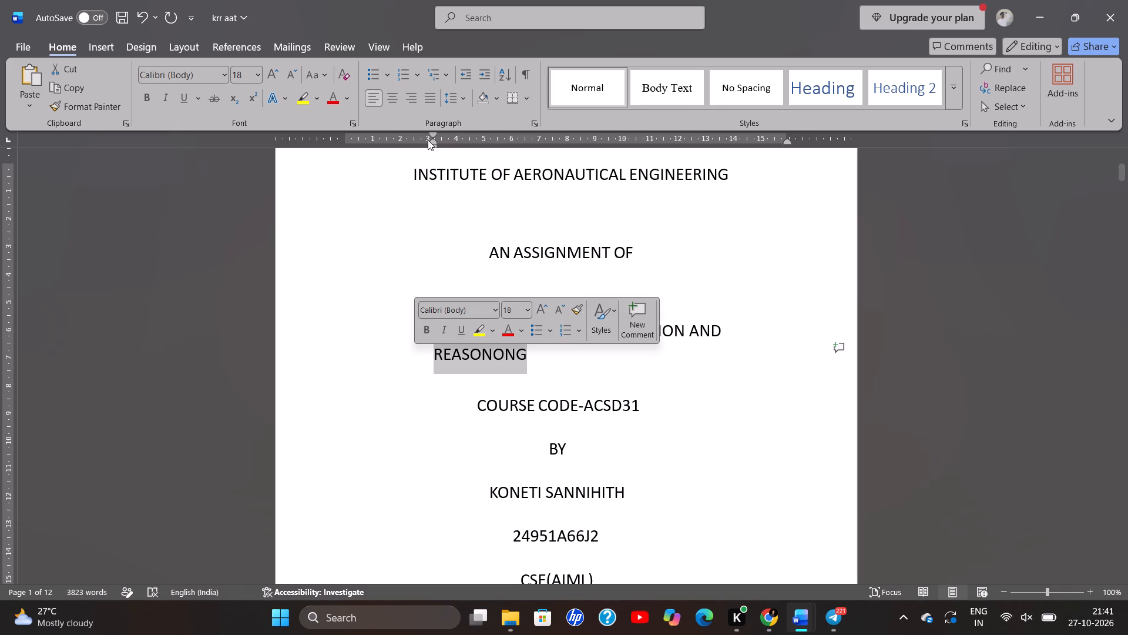
drag(432, 141, 464, 140)
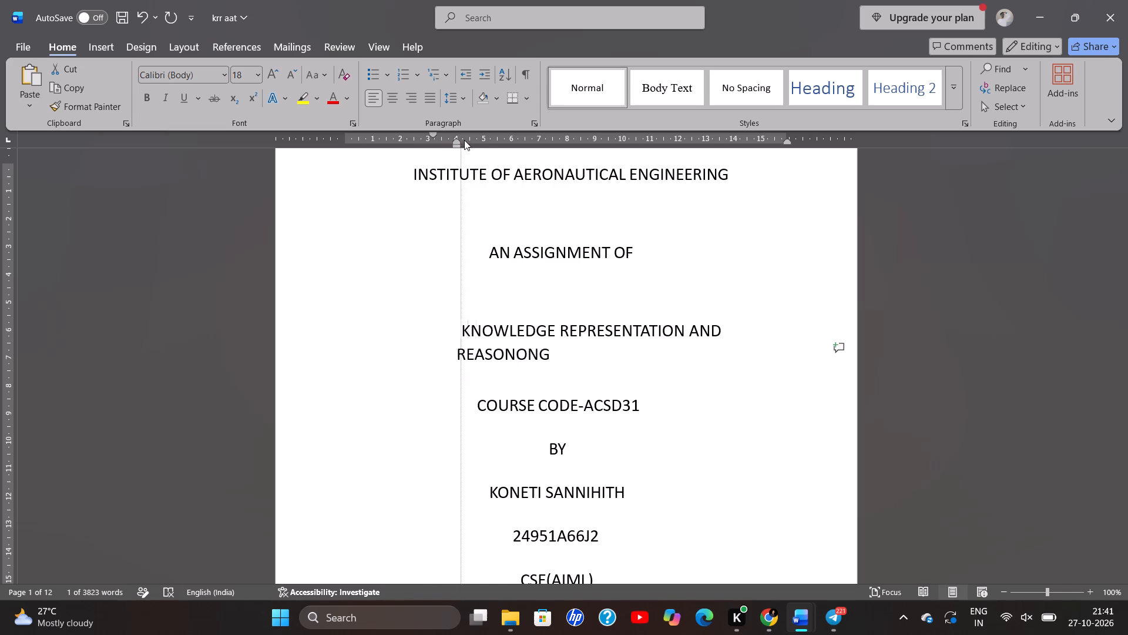
drag(464, 140, 526, 139)
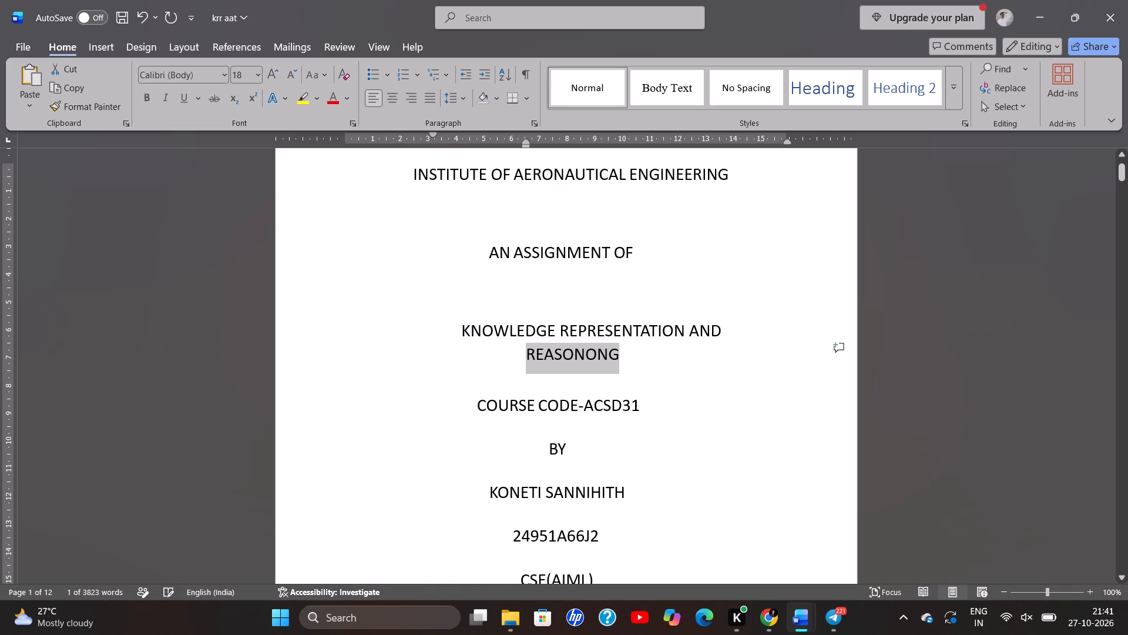
Check the course name in Chrome and correct the spelling of the title's second line to "REASONING".
key(alt+Tab)
key(alt+Tab)
key(alt+Tab)
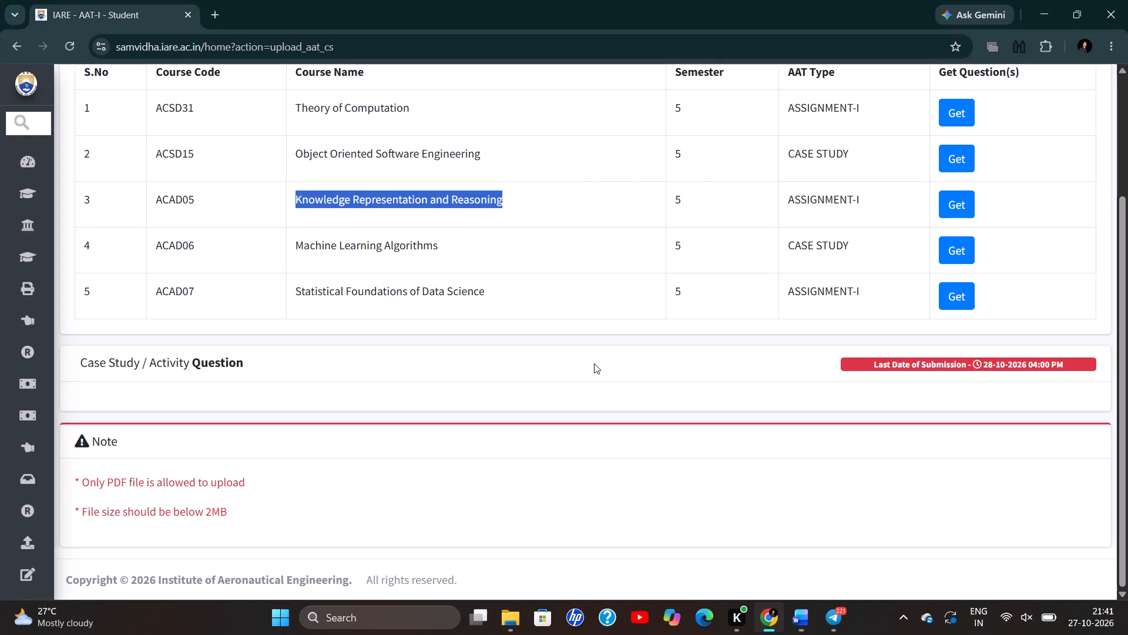
key(alt+Tab)
click(600, 363)
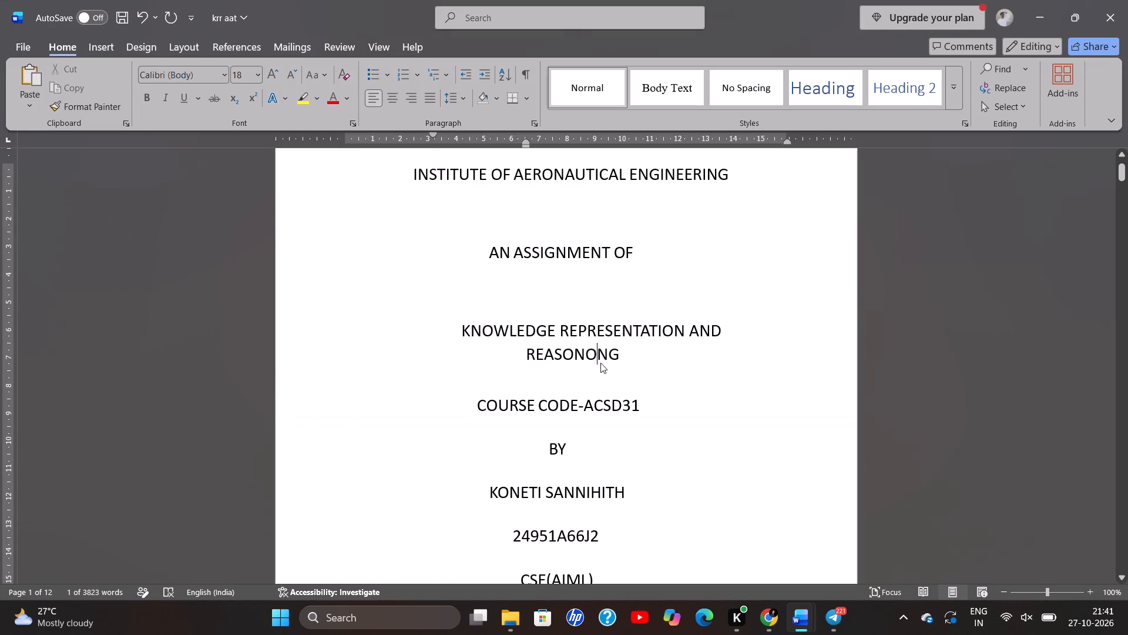
click(600, 363)
key(BackSpace)
key(i)
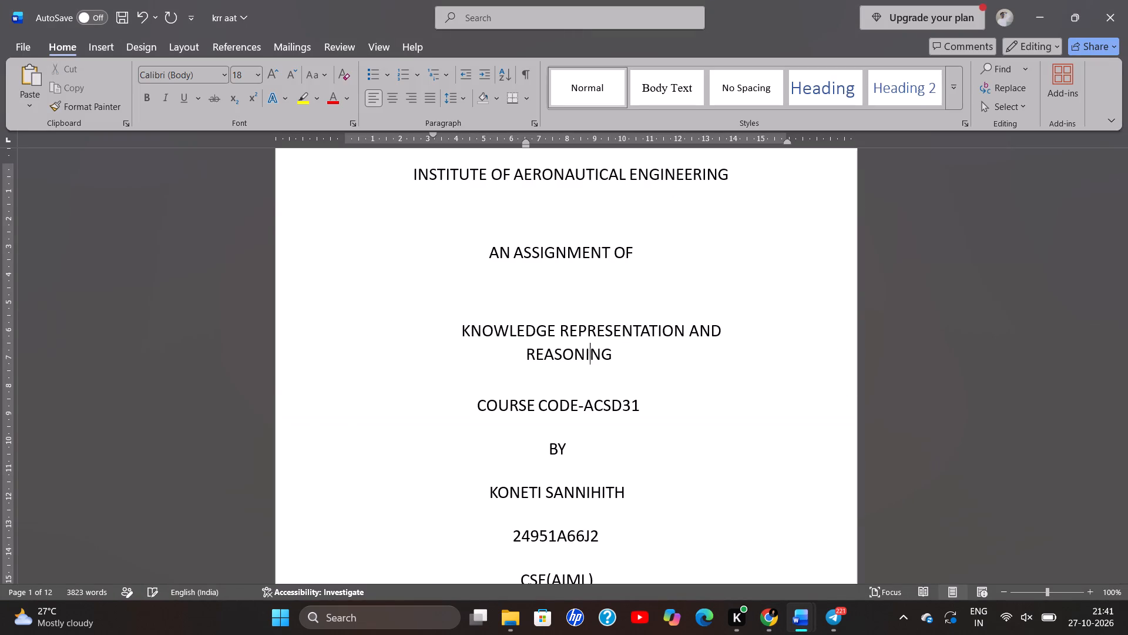
Review the krr aat cover page from the course title down to the logo and closing institute lines.
scroll(600, 363, right, 1)
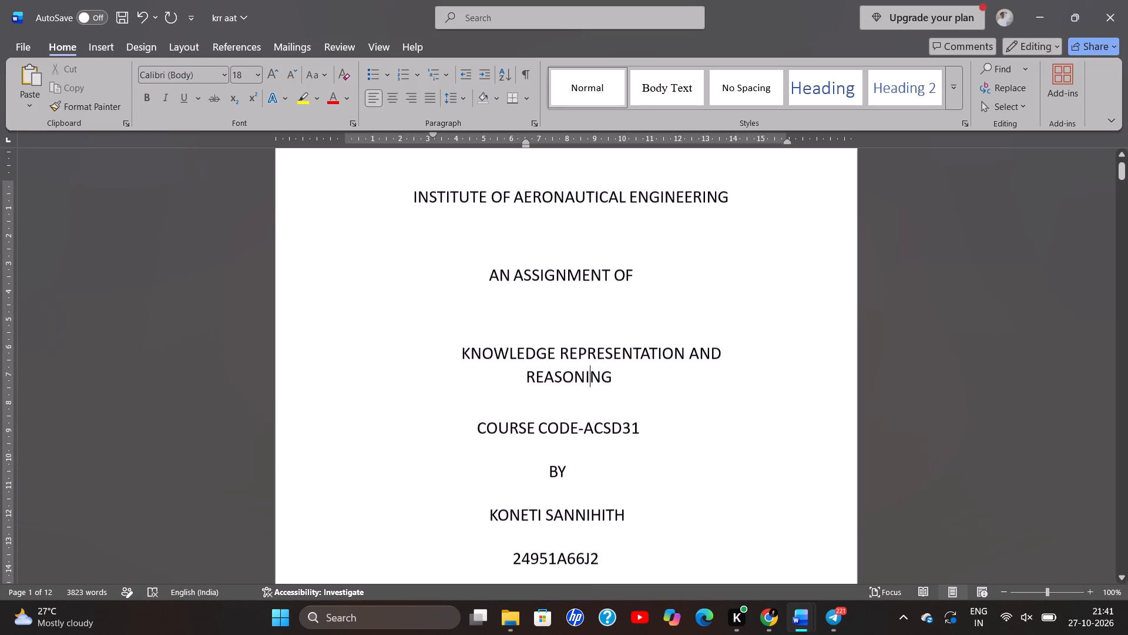
scroll(600, 363, right, 1)
scroll(600, 363, up, 1)
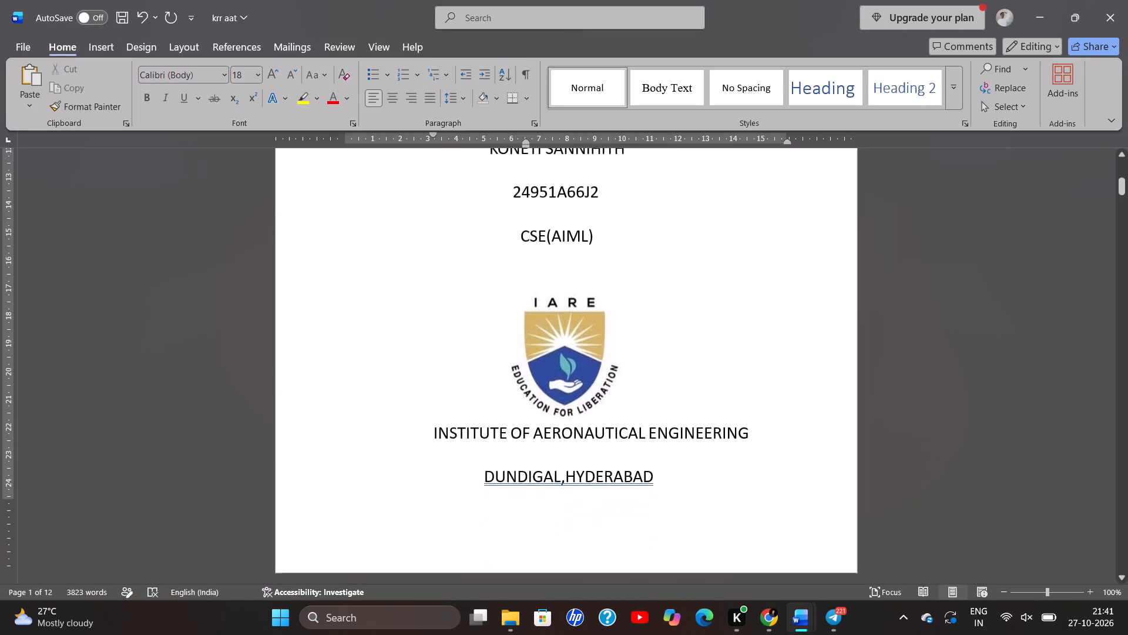
scroll(600, 363, up, 2)
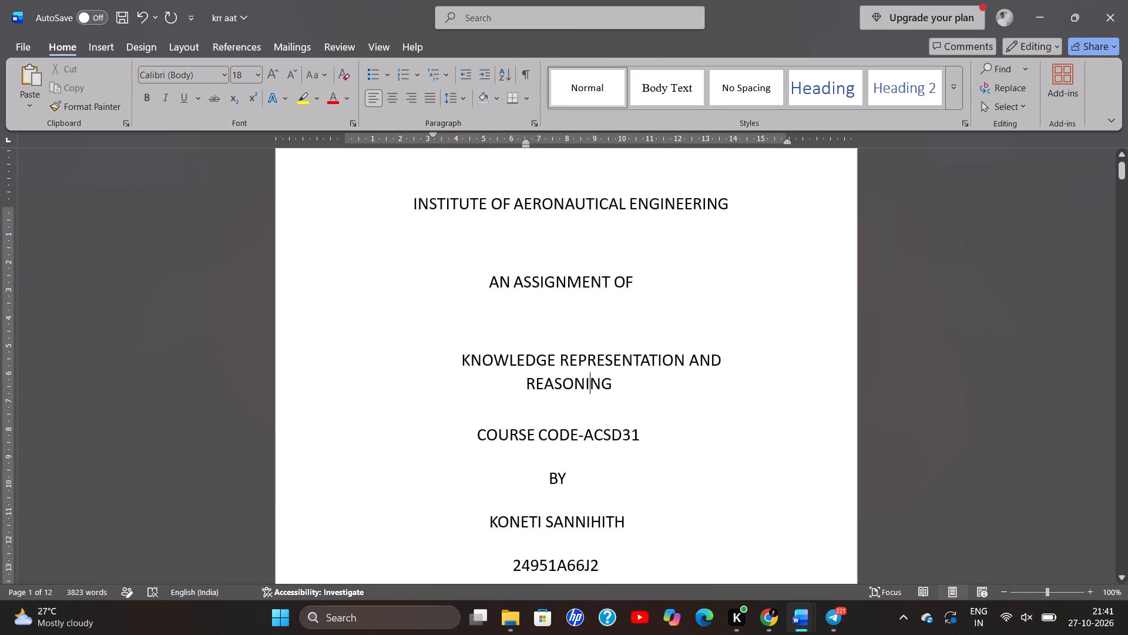
scroll(600, 363, up, 1)
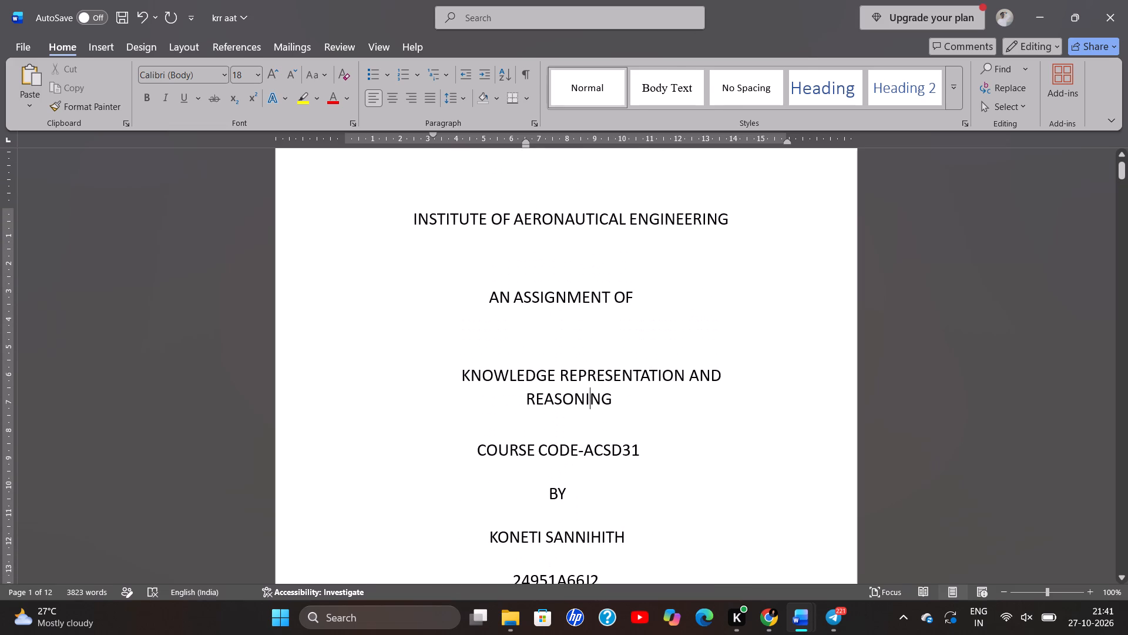
Recheck the krr aat cover page from the institute heading down to the logo and save the document.
key(alt+Tab)
key(alt+Tab)
scroll(600, 363, up, 1)
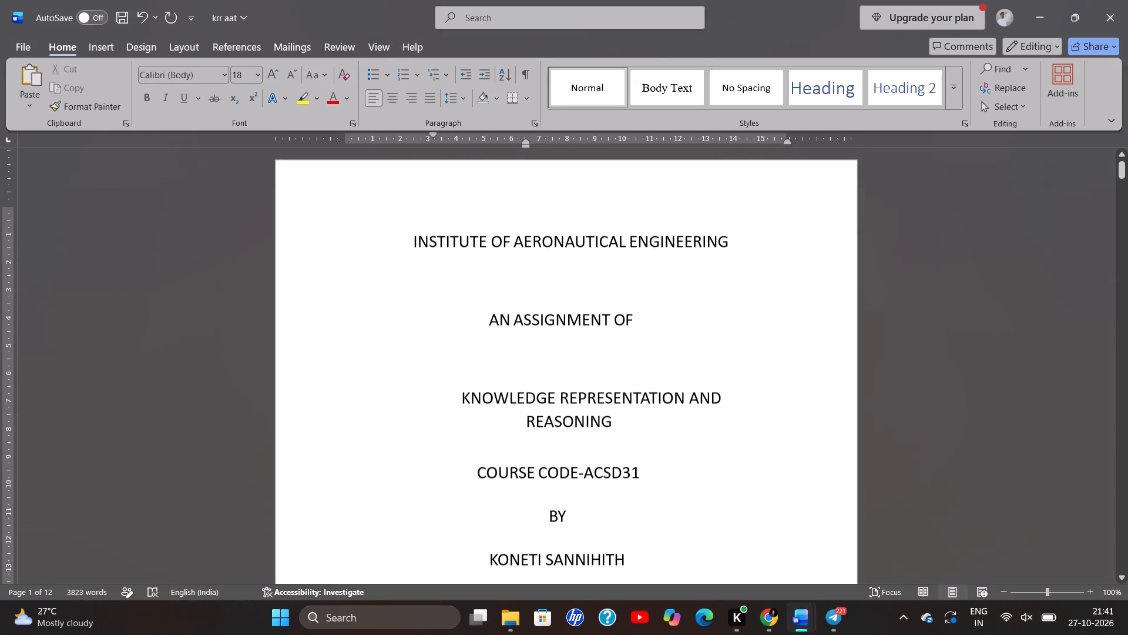
scroll(600, 363, up, 2)
scroll(600, 363, down, 1)
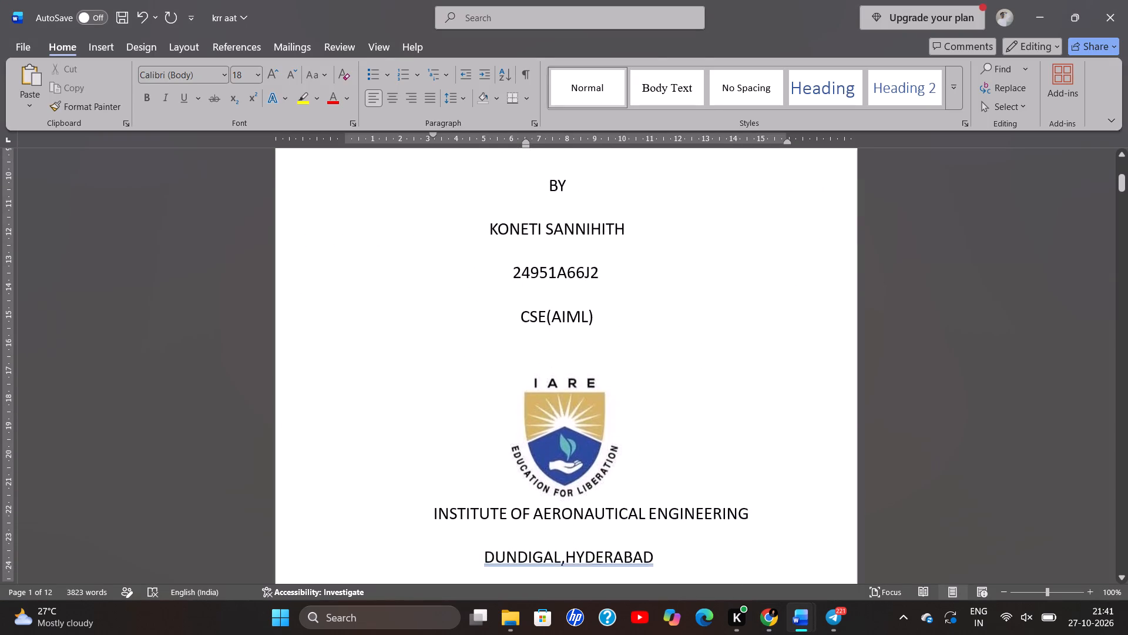
scroll(600, 363, down, 1)
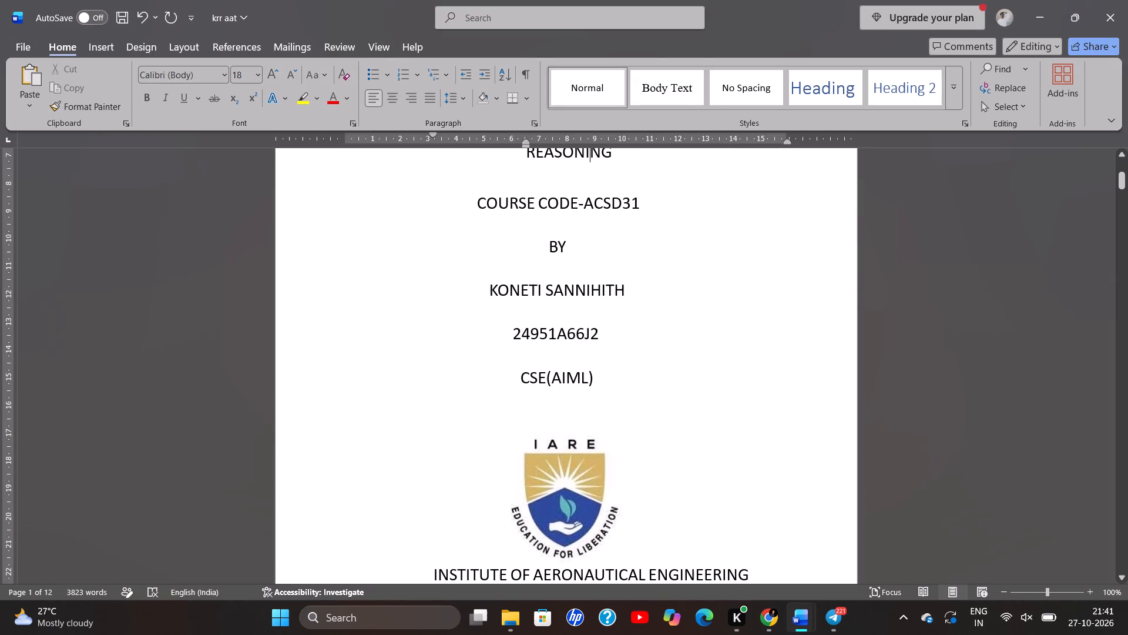
key(ctrl+s)
key(ctrl+s)
key(ctrl+s)
key(ctrl+s)
key(ctrl+s)
key(ctrl+s)
Switch to File Explorer, refresh the Downloads folder and copy the krr aat Word file.
click(508, 625)
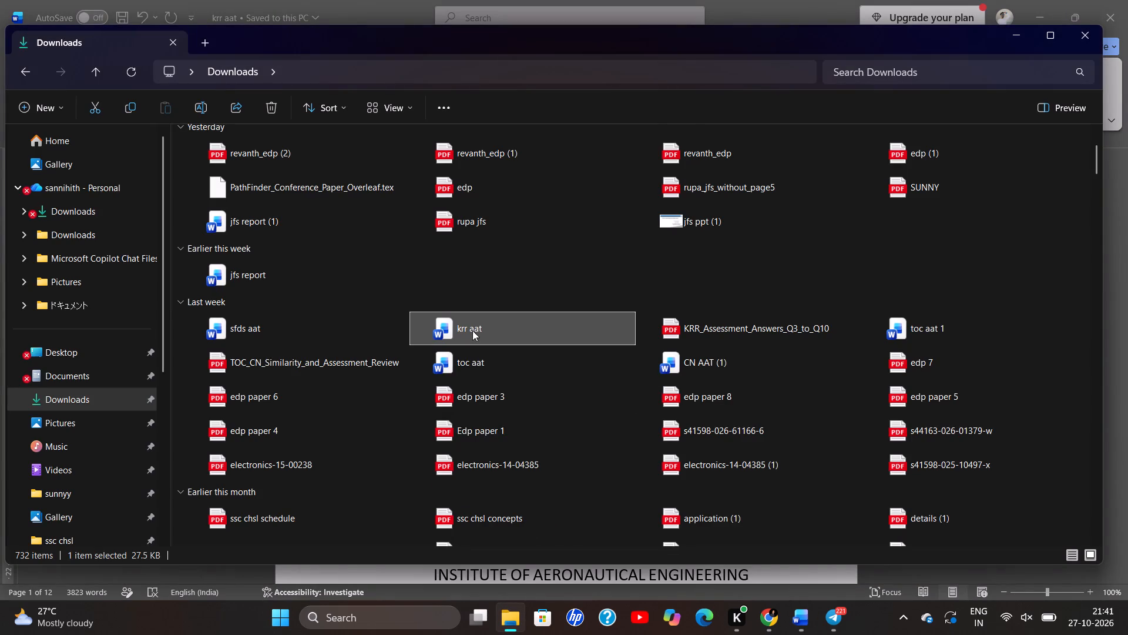
scroll(389, 239, up, 6)
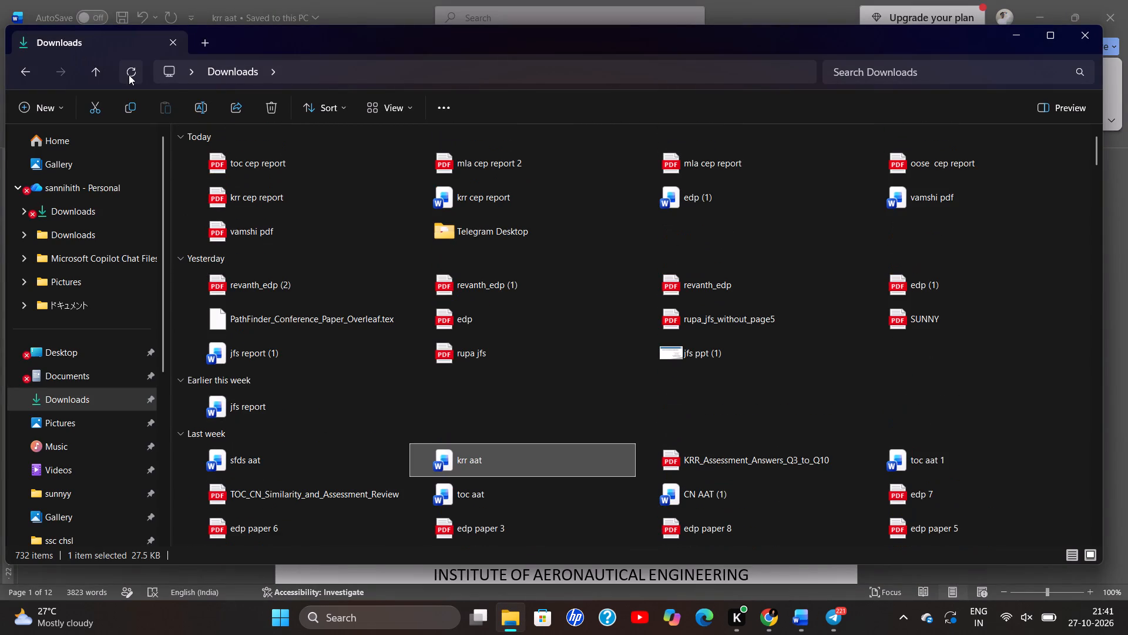
click(129, 75)
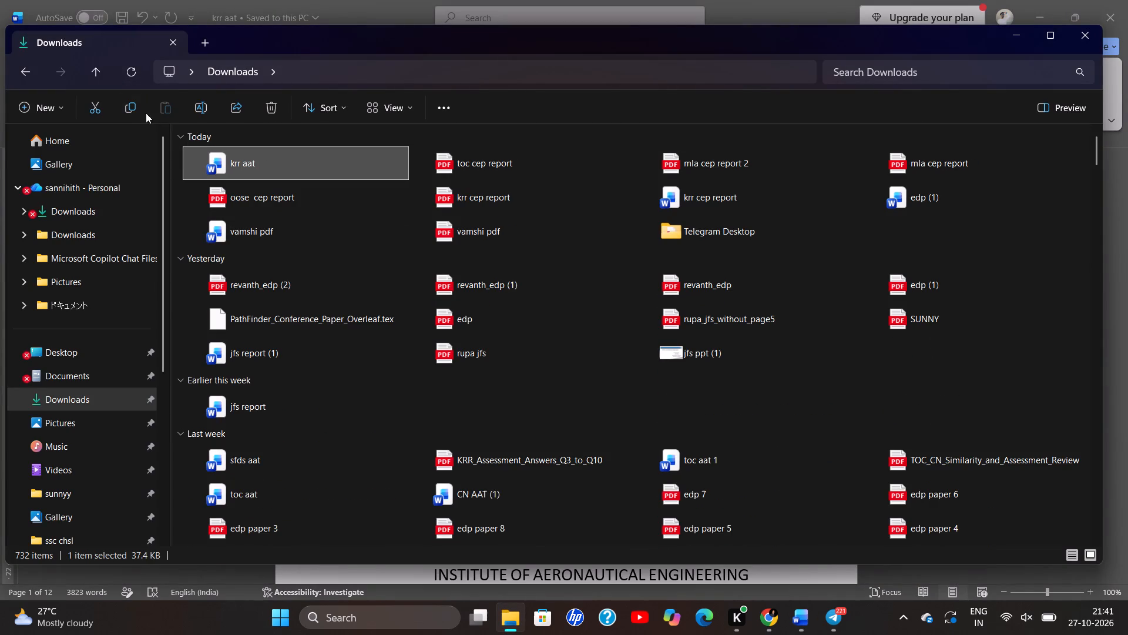
click(136, 111)
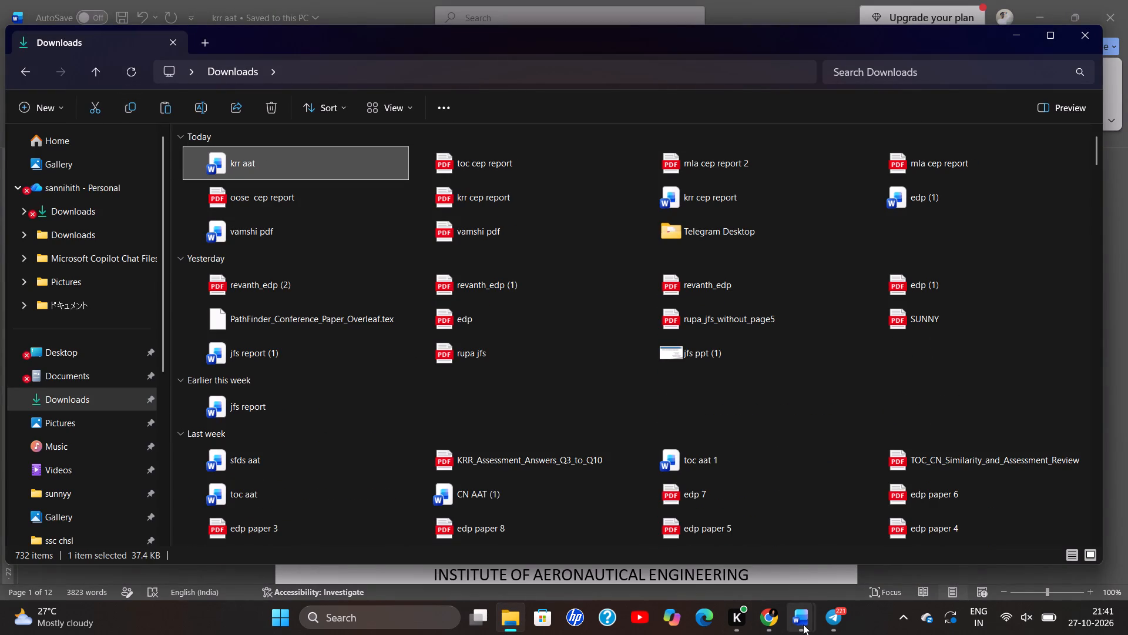
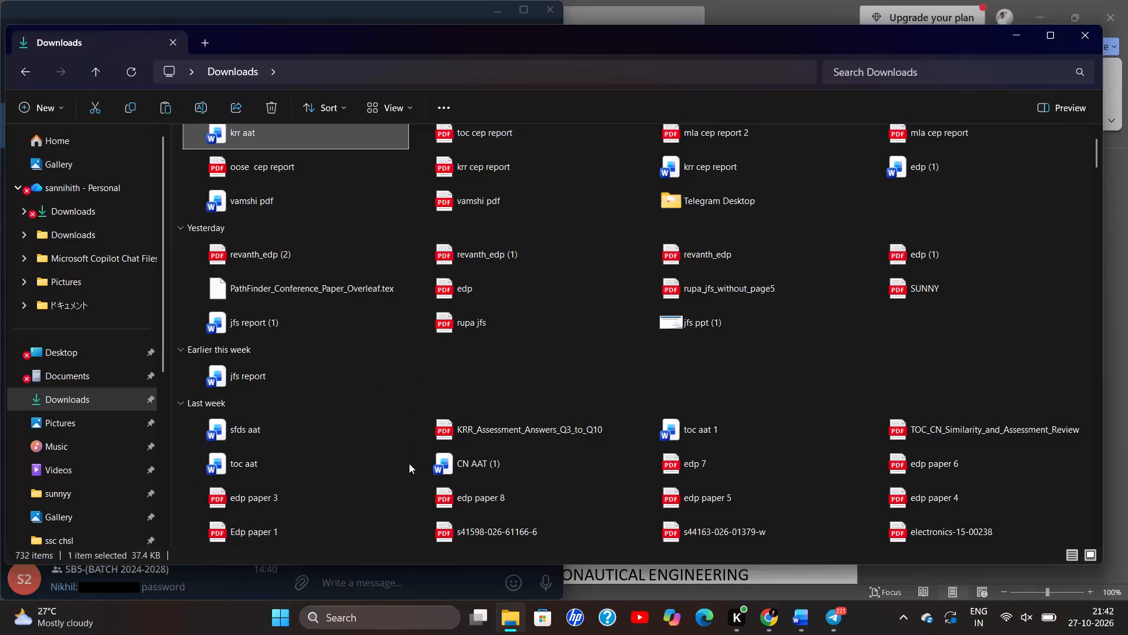
Find the sfds aat Word document among last week's files in the Downloads folder and open it.
scroll(409, 463, down, 1)
scroll(488, 449, down, 1)
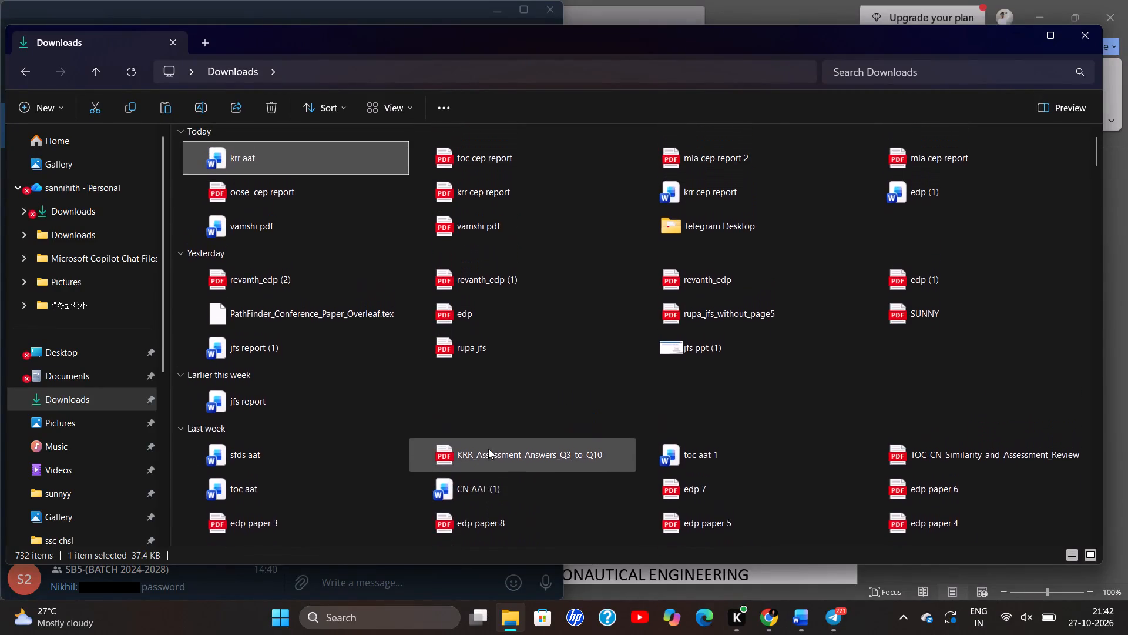
scroll(488, 449, down, 1)
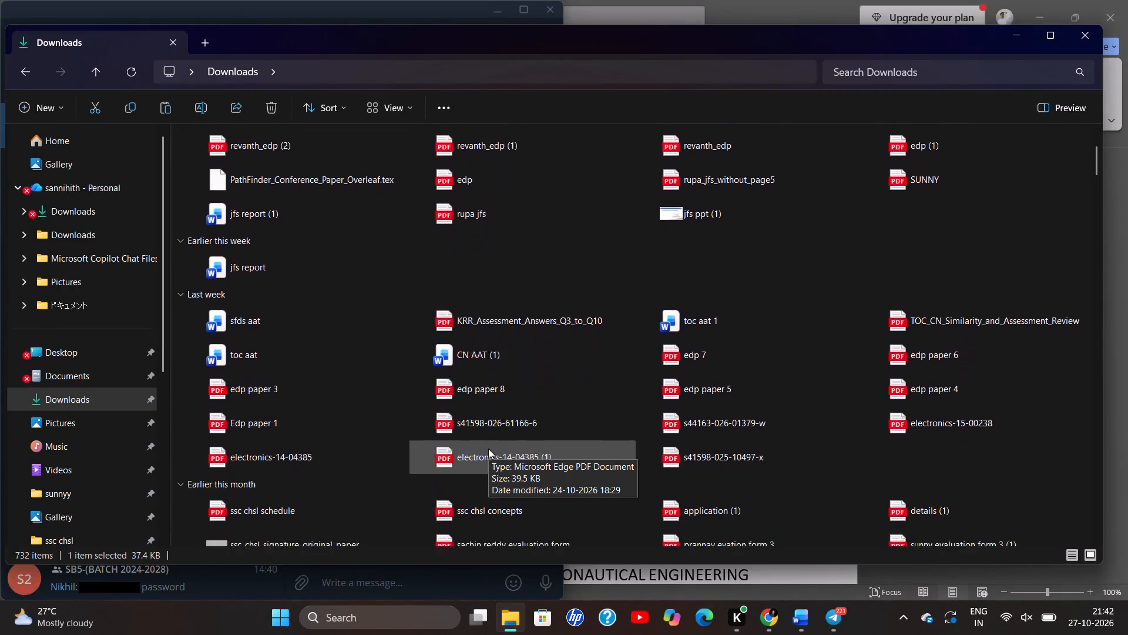
scroll(488, 449, down, 1)
scroll(488, 449, up, 2)
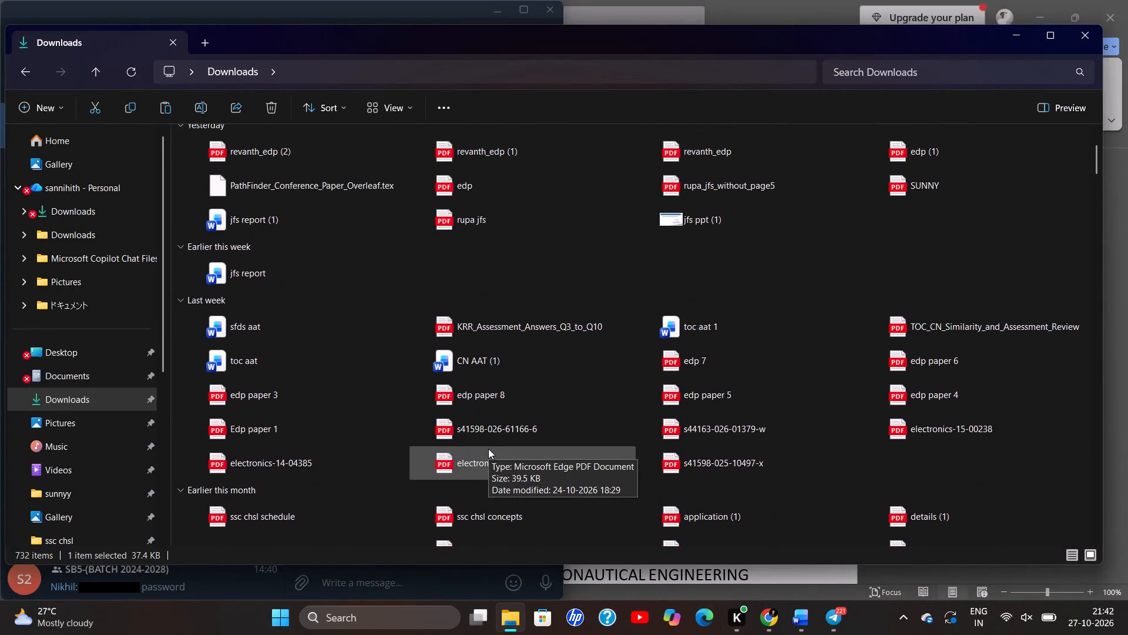
scroll(488, 449, up, 1)
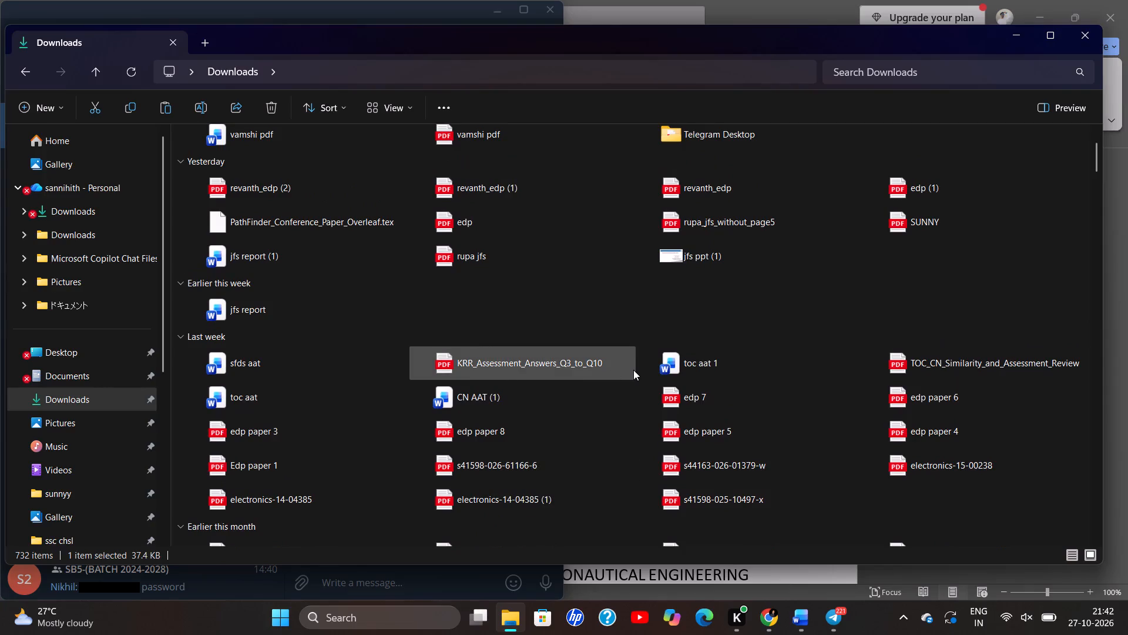
double_click(240, 359)
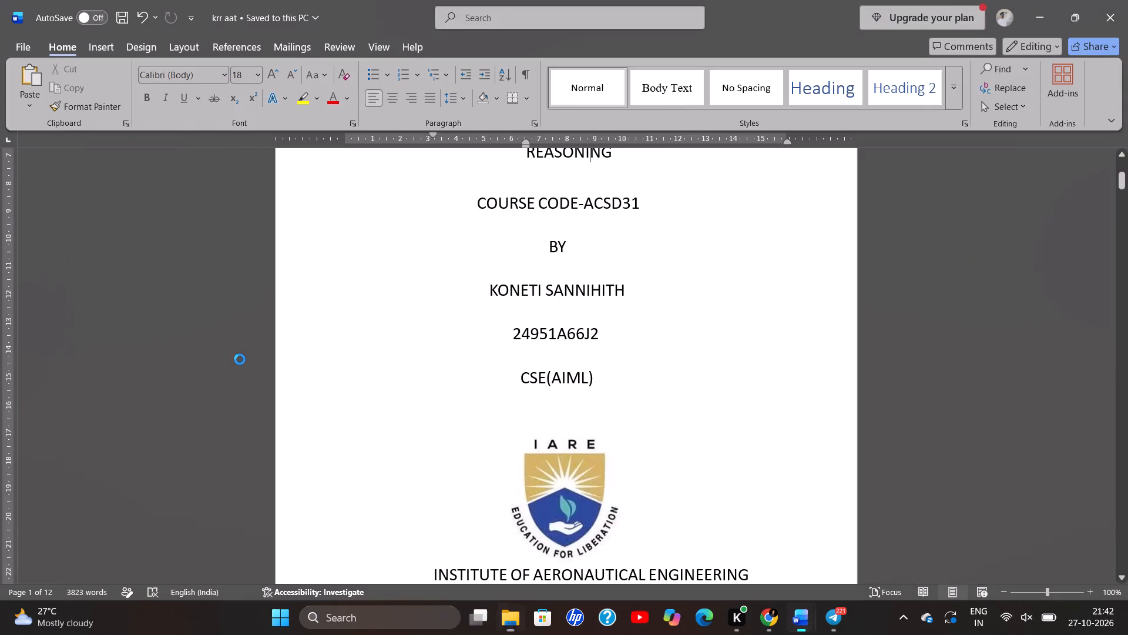
scroll(462, 362, up, 4)
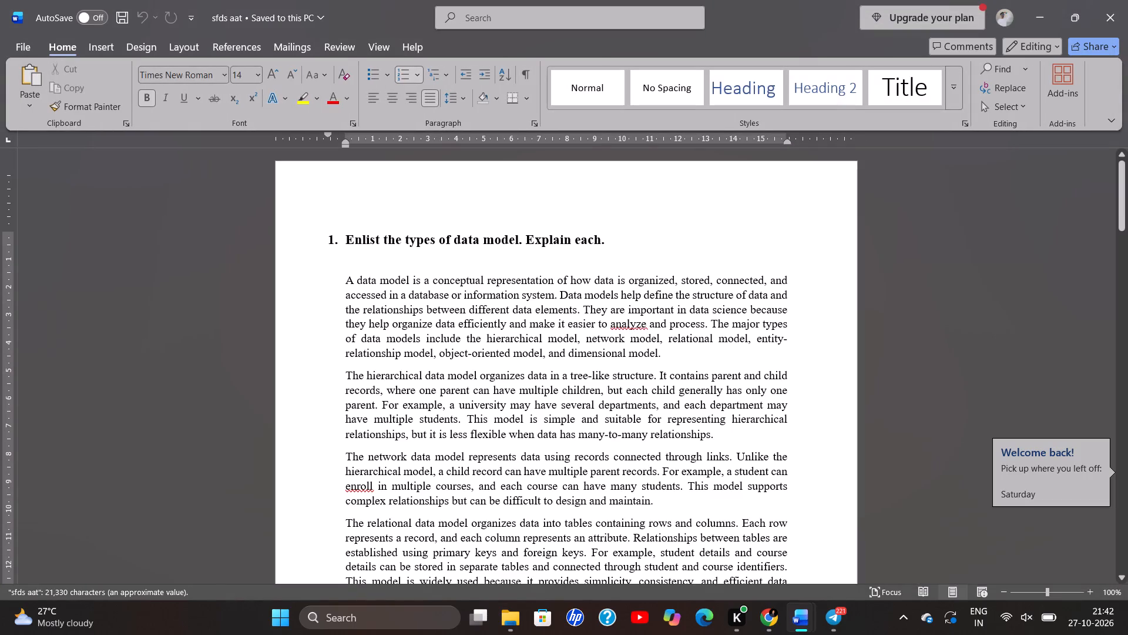
scroll(656, 464, up, 3)
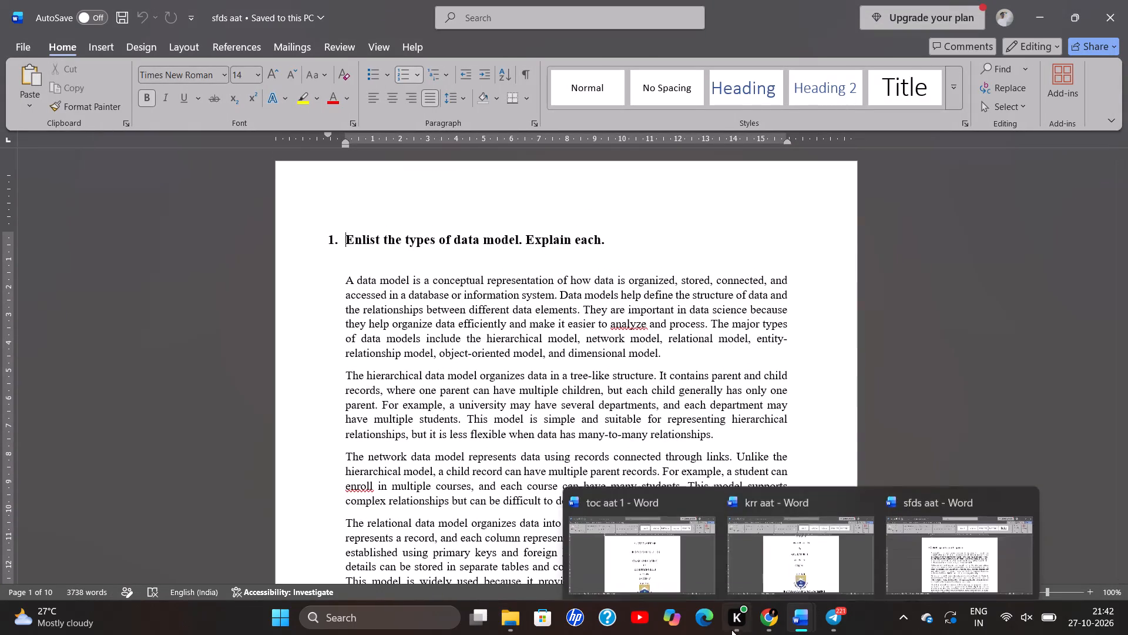
Switch from the sfds aat document back to the cover page of the krr aat document.
click(803, 567)
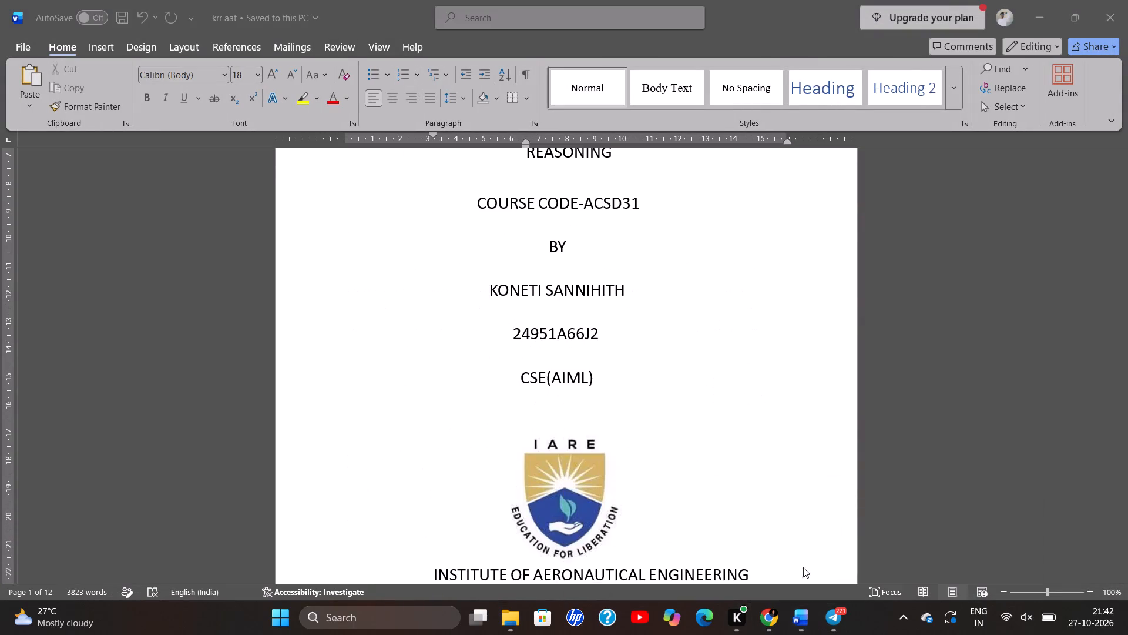
Copy the whole krr aat cover page, from the opening institute line through the logo to the closing DUNDIGAL,HYDERABAD line.
click(641, 424)
click(546, 327)
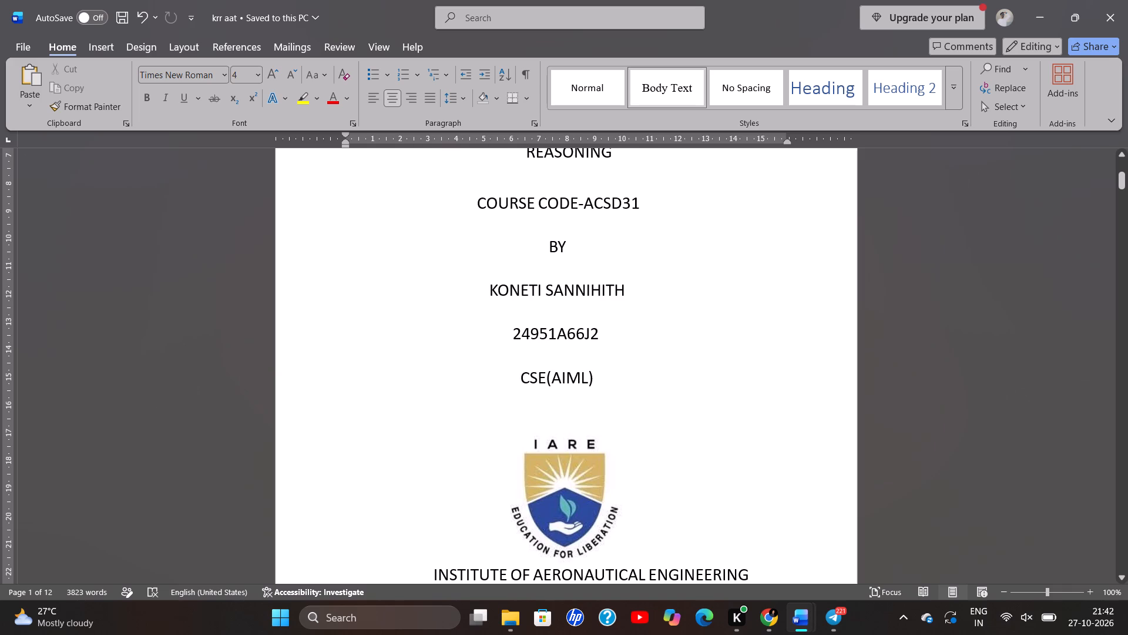
scroll(546, 327, up, 3)
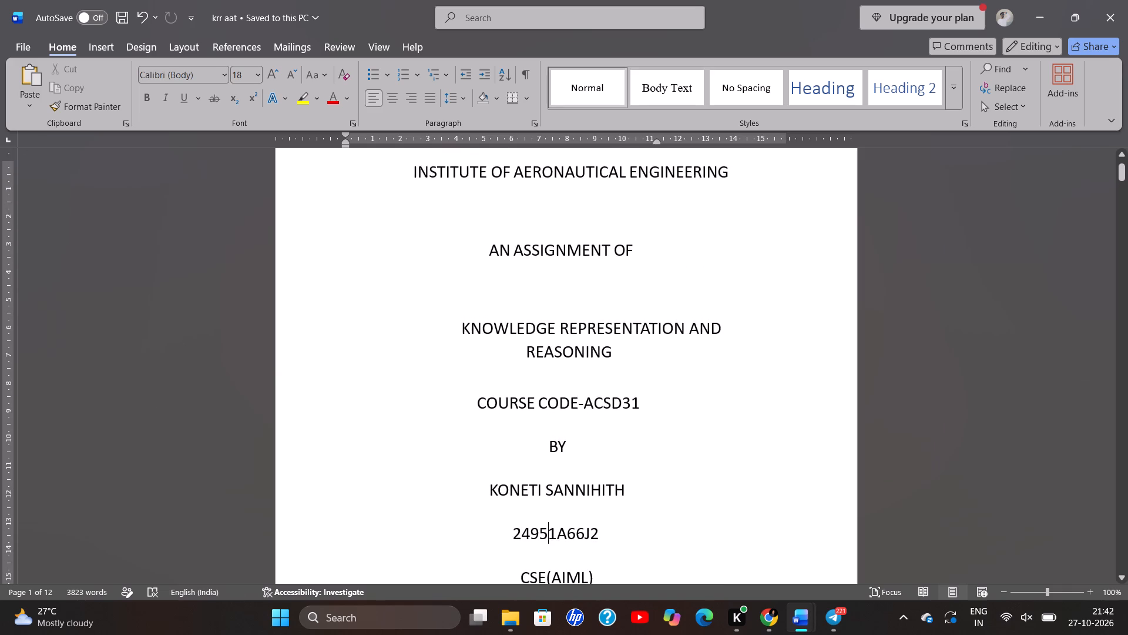
scroll(546, 327, up, 1)
drag(411, 240, 449, 283)
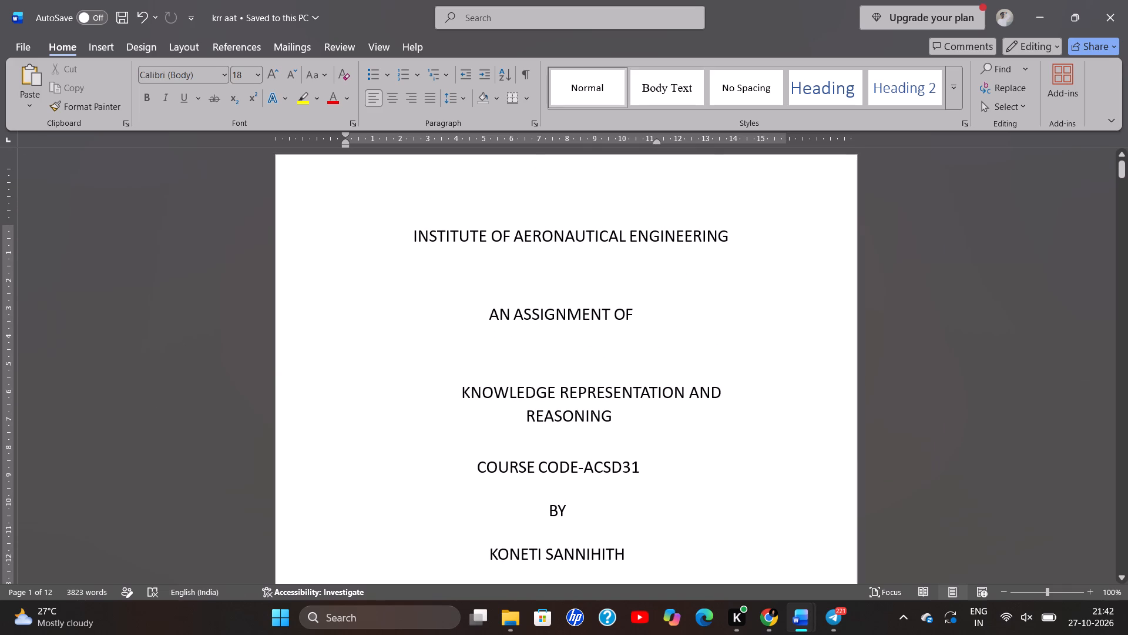
drag(449, 283, 603, 490)
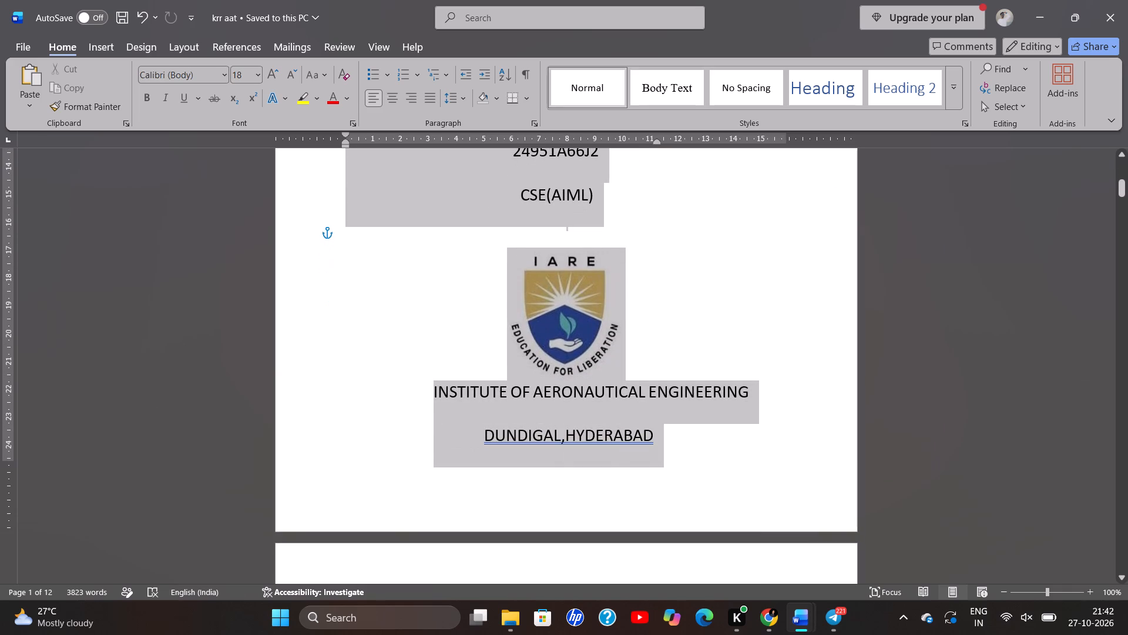
drag(603, 490, 625, 483)
key(ctrl+c)
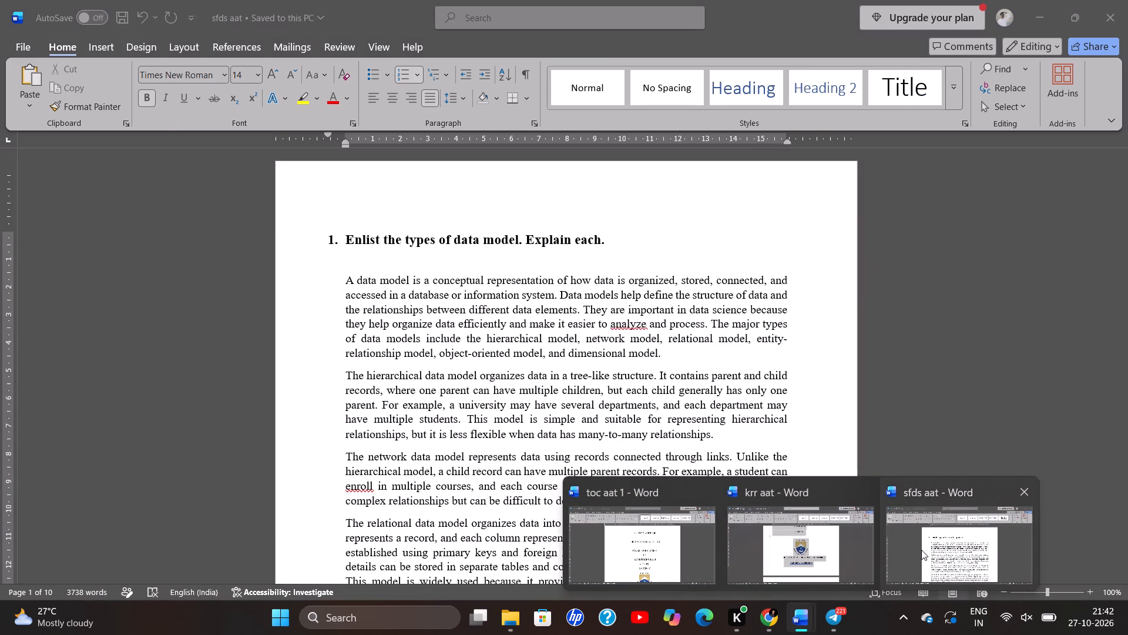
Switch to the sfds aat document.
click(921, 550)
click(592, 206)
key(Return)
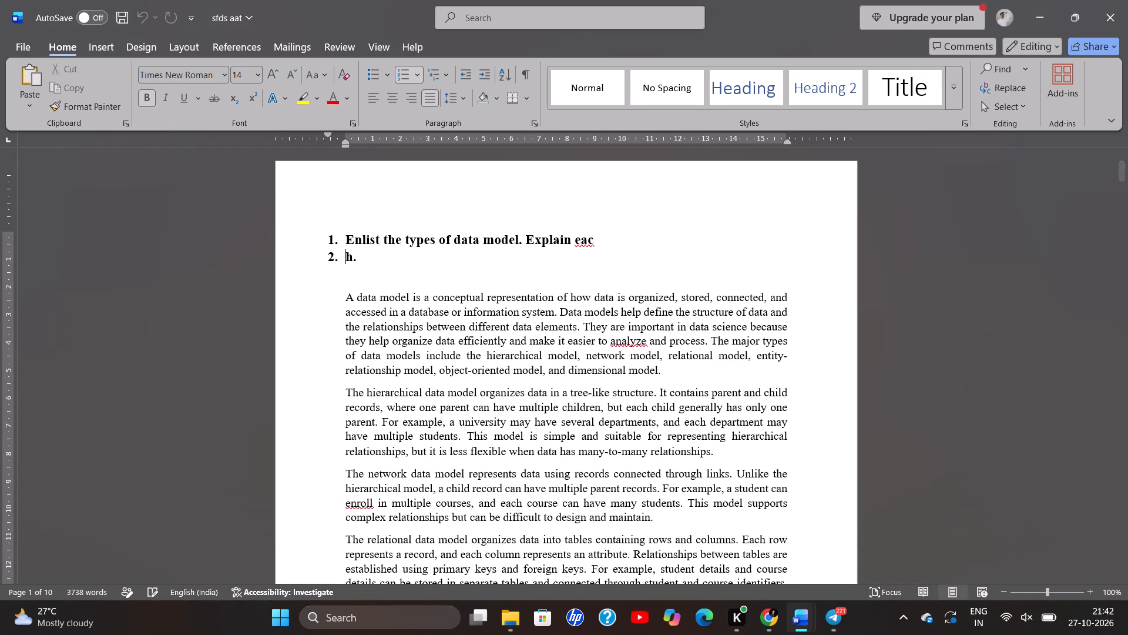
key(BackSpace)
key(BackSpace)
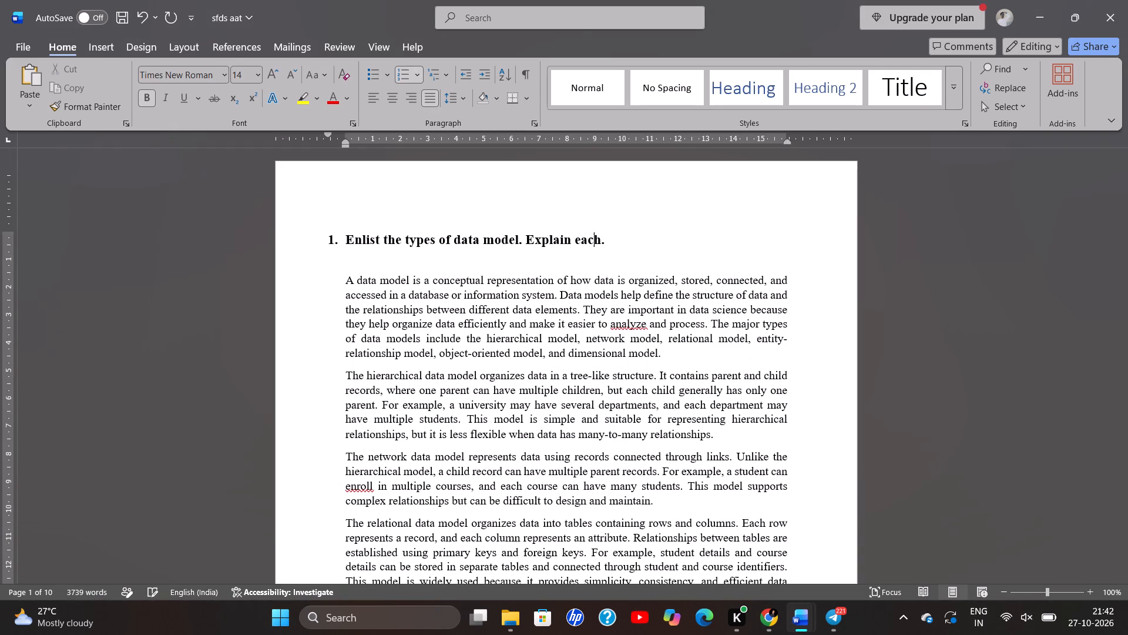
Insert ten empty lines in front of the first question heading, "Enlist the types of data model. Explain each.".
key(Left)
key(Left)
key(Left)
key(Left)
key(Left)
key(Left)
key(Left)
key(Left)
key(Left)
key(Left)
key(Left)
key(Left)
key(Left)
key(Left)
key(Left)
key(Left)
key(Left)
key(Left)
key(Left)
key(Left)
key(Left)
key(Left)
key(Left)
key(Left)
key(Left)
key(Left)
key(Left)
key(Left)
key(Left)
key(Left)
key(Left)
key(Left)
key(Left)
key(Left)
key(Left)
key(Left)
key(Left)
key(Left)
key(Left)
key(Left)
key(Left)
key(Left)
key(Left)
key(Left)
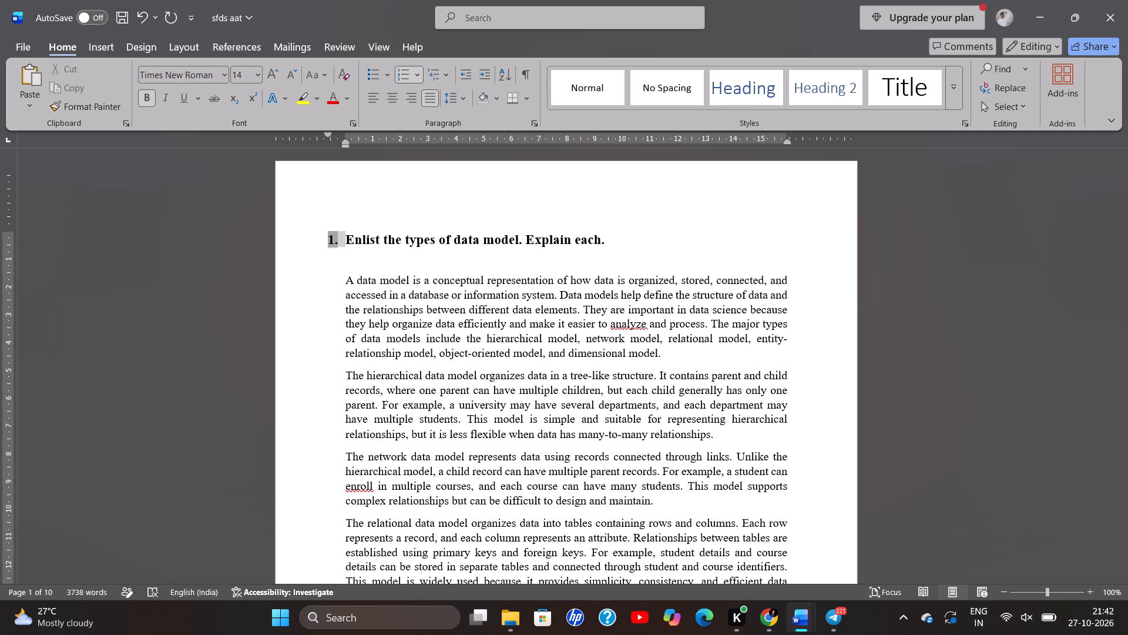
key(Left)
key(Right)
key(Return)
key(Return)
key(Return)
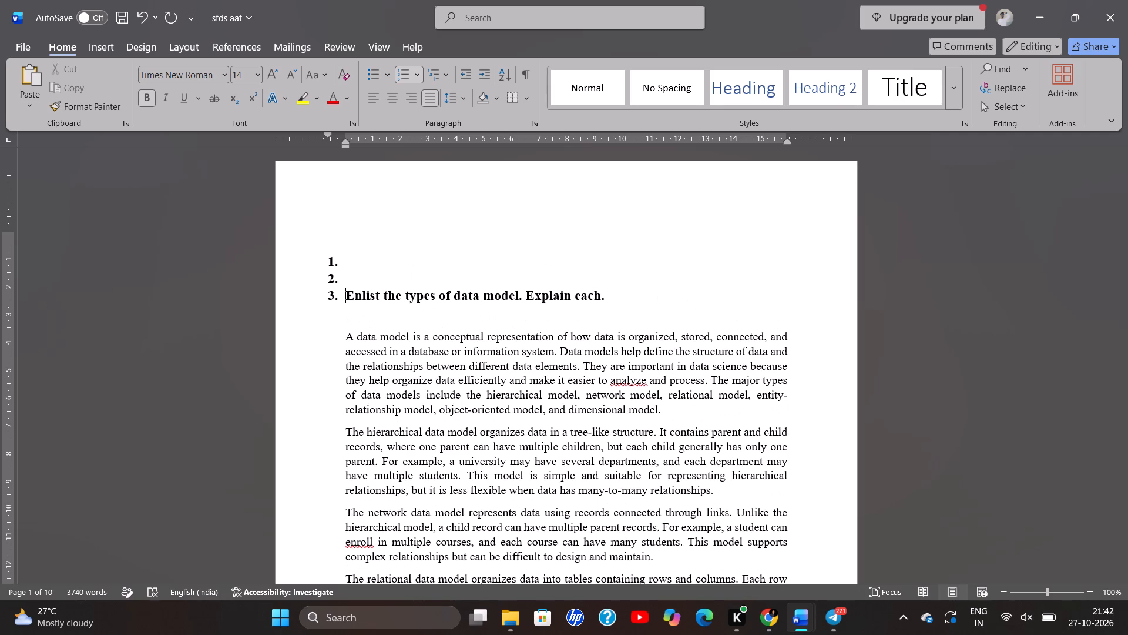
key(Return)
key(Return)
key(Return)
key(Return)
key(Return)
key(Return)
key(Return)
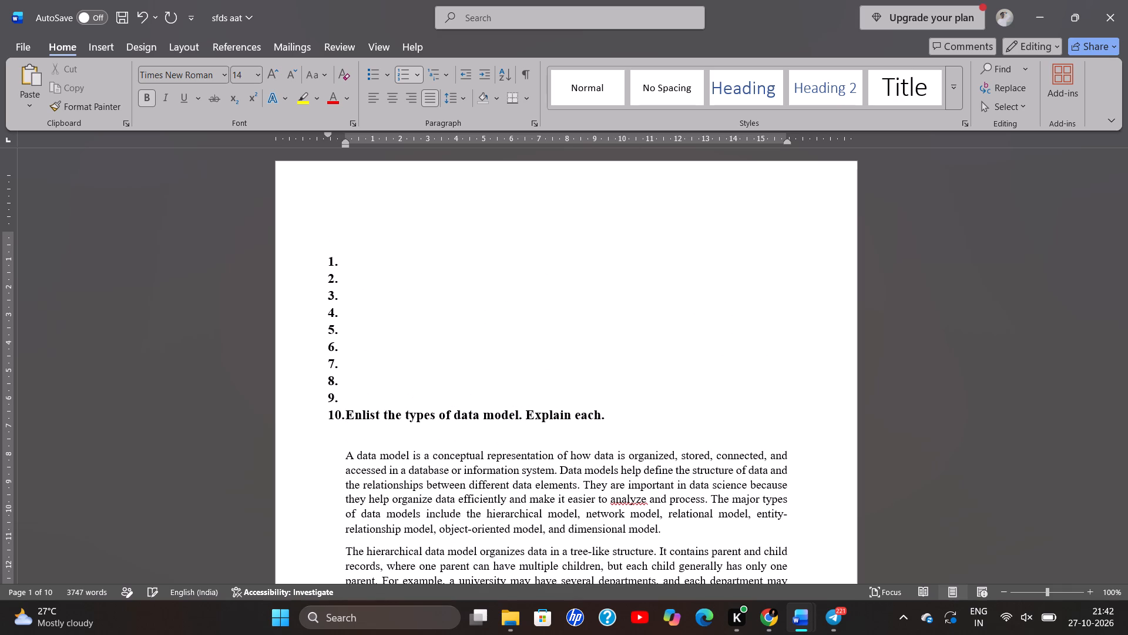
Remove the surplus empty list items and their numbering above the first question, so the heading is item 1 again.
click(413, 402)
key(BackSpace)
key(BackSpace)
key(BackSpace)
key(BackSpace)
key(BackSpace)
key(BackSpace)
key(BackSpace)
key(BackSpace)
key(BackSpace)
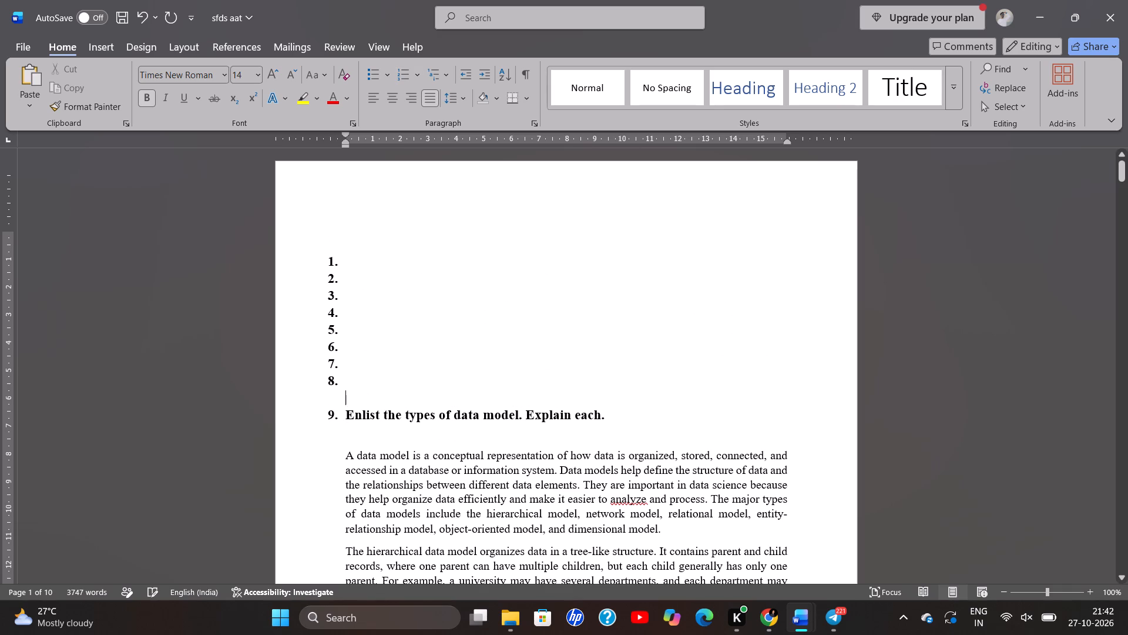
key(BackSpace)
key(BackSpace)
key(BackSpace)
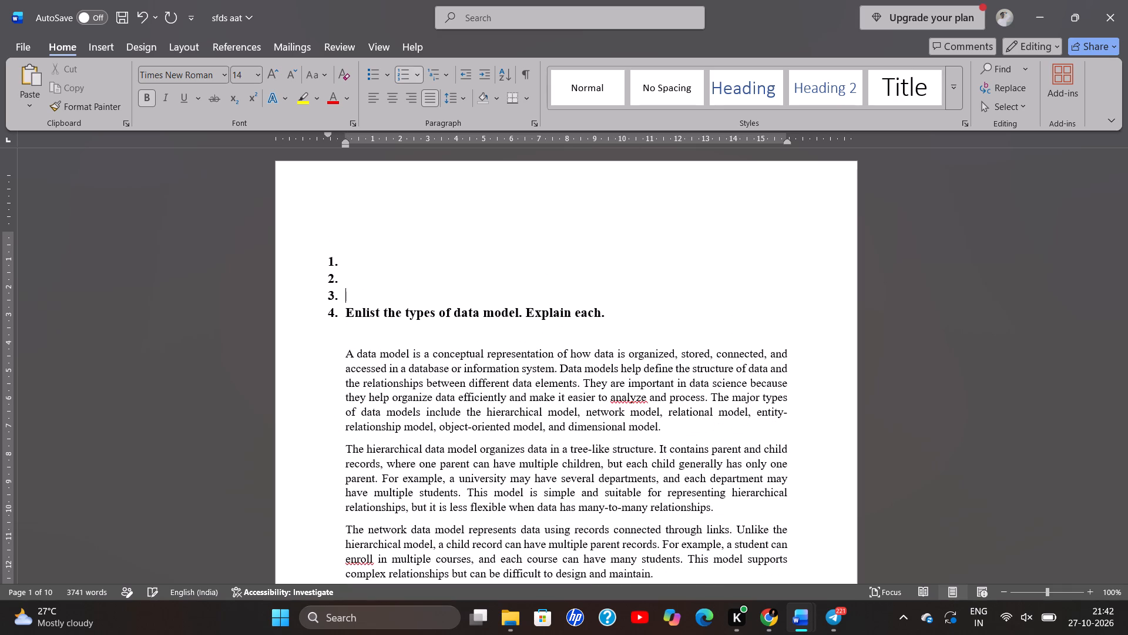
key(Up)
key(BackSpace)
key(Up)
key(BackSpace)
key(Down)
key(Down)
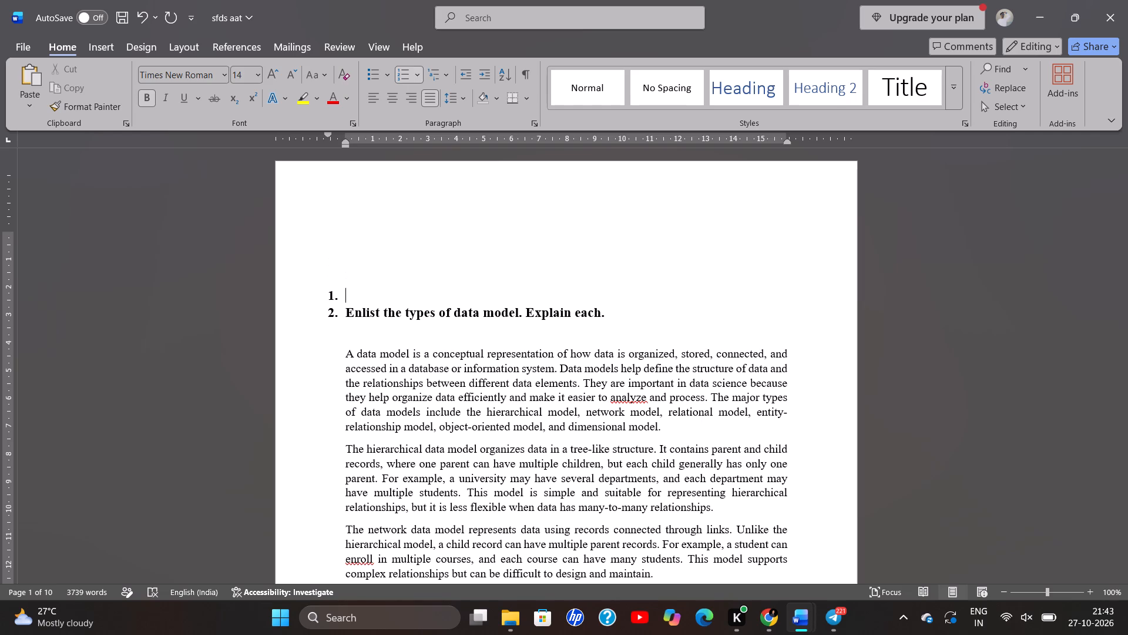
key(BackSpace)
Add unnumbered blank lines above the first question heading until it starts on the second page, leaving page one empty.
key(Return)
key(Return)
key(Return)
key(Return)
key(Return)
key(Return)
key(Return)
key(Return)
key(Return)
key(Return)
key(Return)
key(Return)
key(Return)
key(Return)
key(Return)
key(Return)
key(Return)
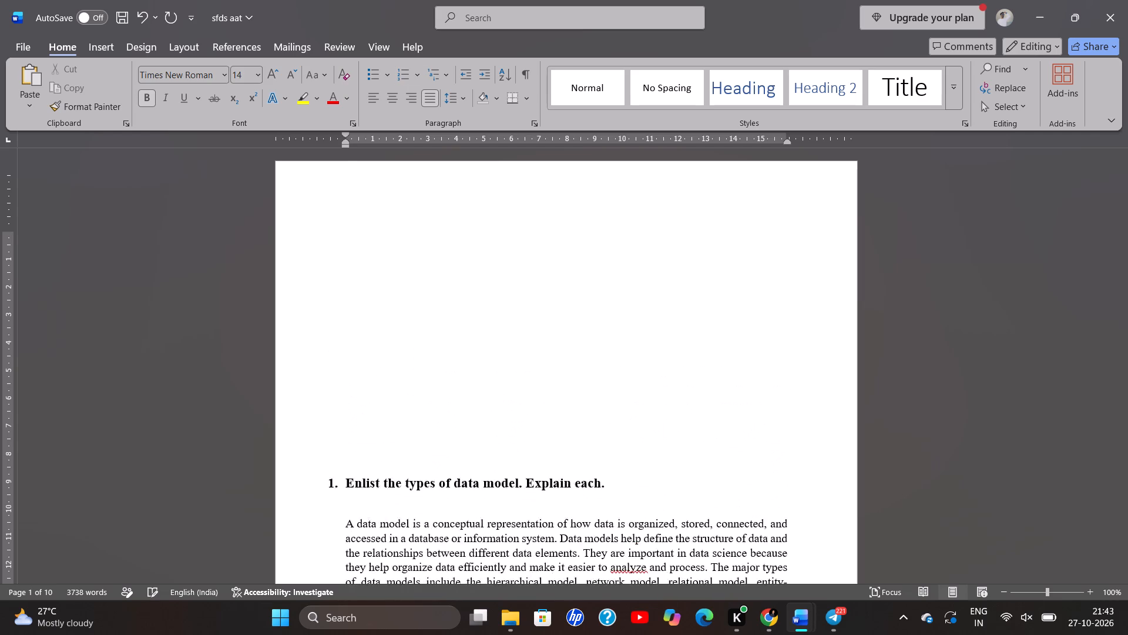
scroll(413, 402, down, 1)
key(Return)
key(Return)
key(Return)
key(Return)
key(Return)
key(Return)
key(Return)
key(Return)
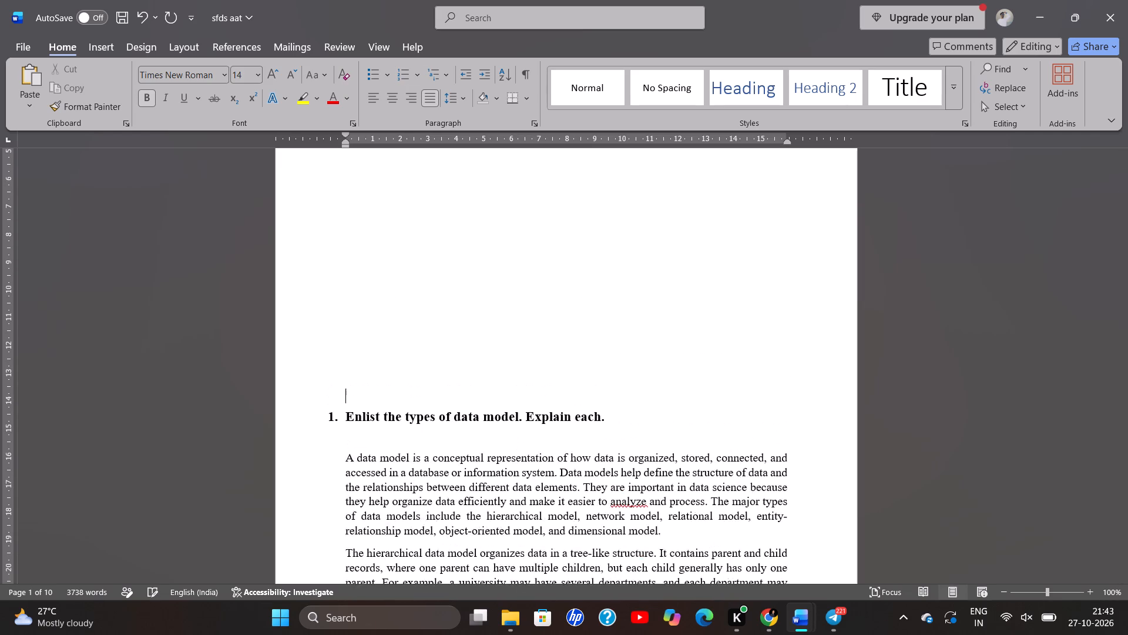
scroll(413, 402, down, 3)
key(Return)
key(Return)
key(Return)
key(Return)
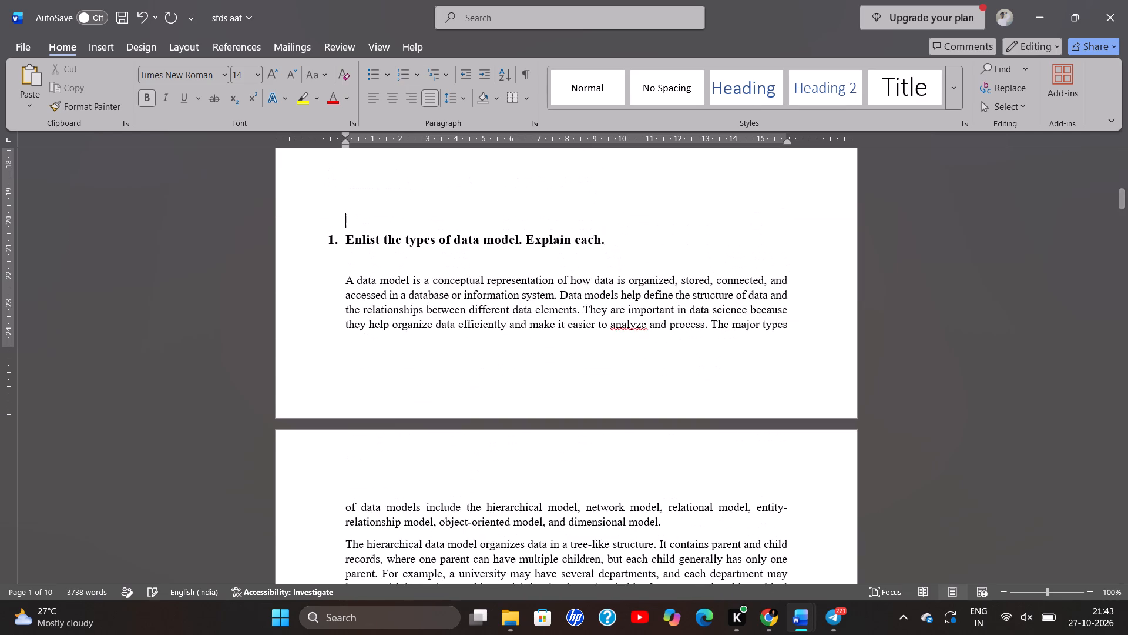
key(Return)
key(Return)
key(Return)
key(Return)
key(Return)
key(Return)
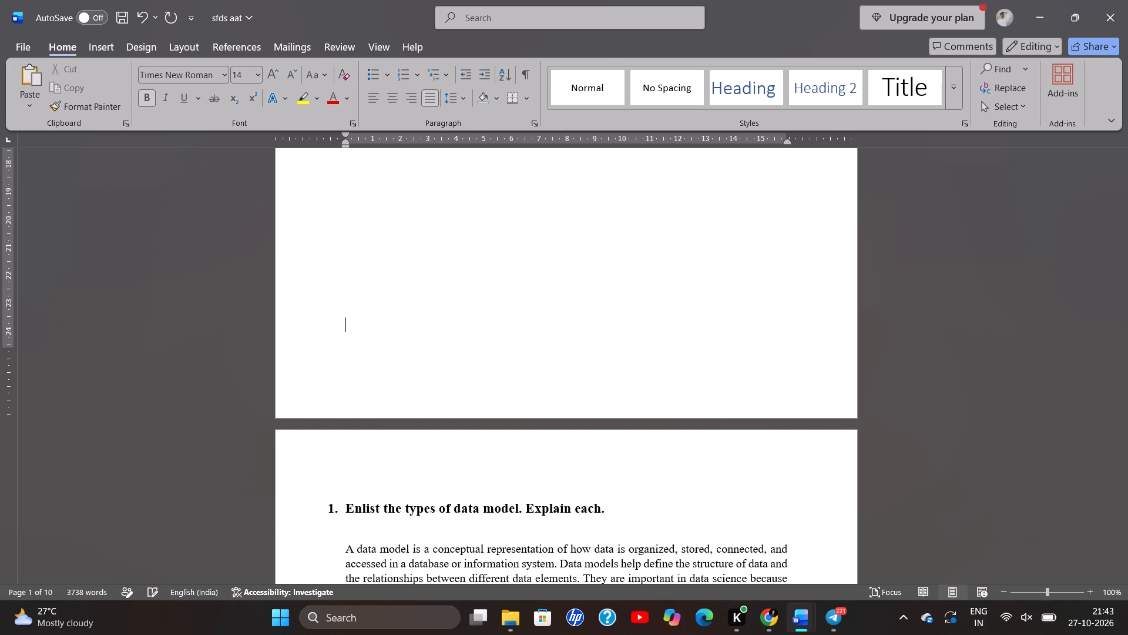
Copy the selected cover page content from krr aat and paste it at the very start of sfds aat's empty first page.
scroll(413, 402, up, 7)
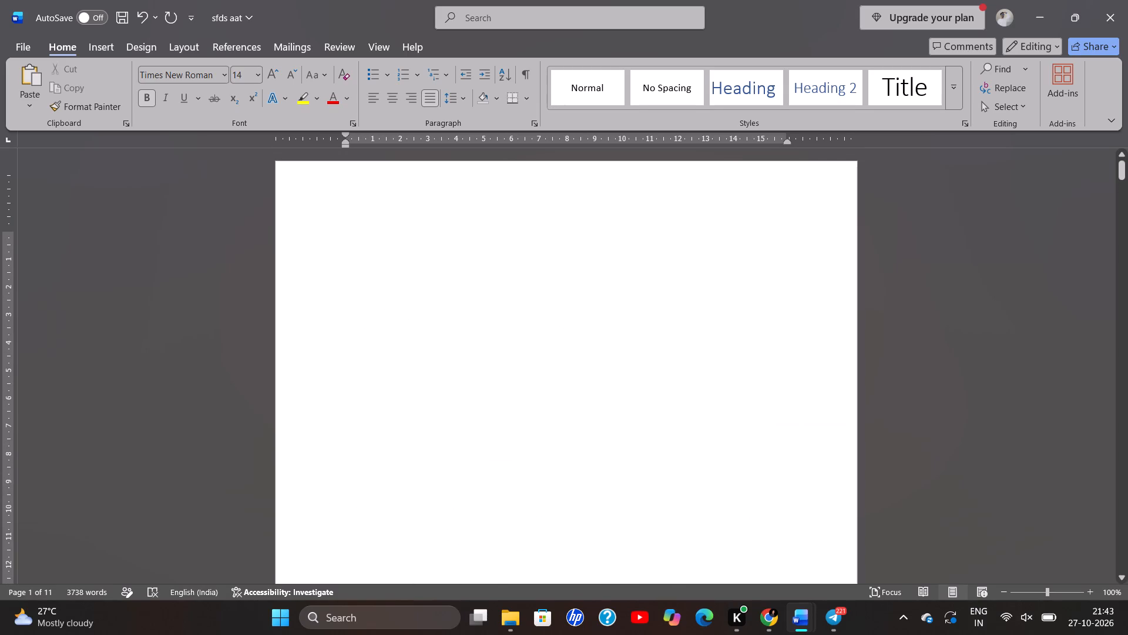
key(Up)
key(Up)
key(Up)
key(Up)
key(Up)
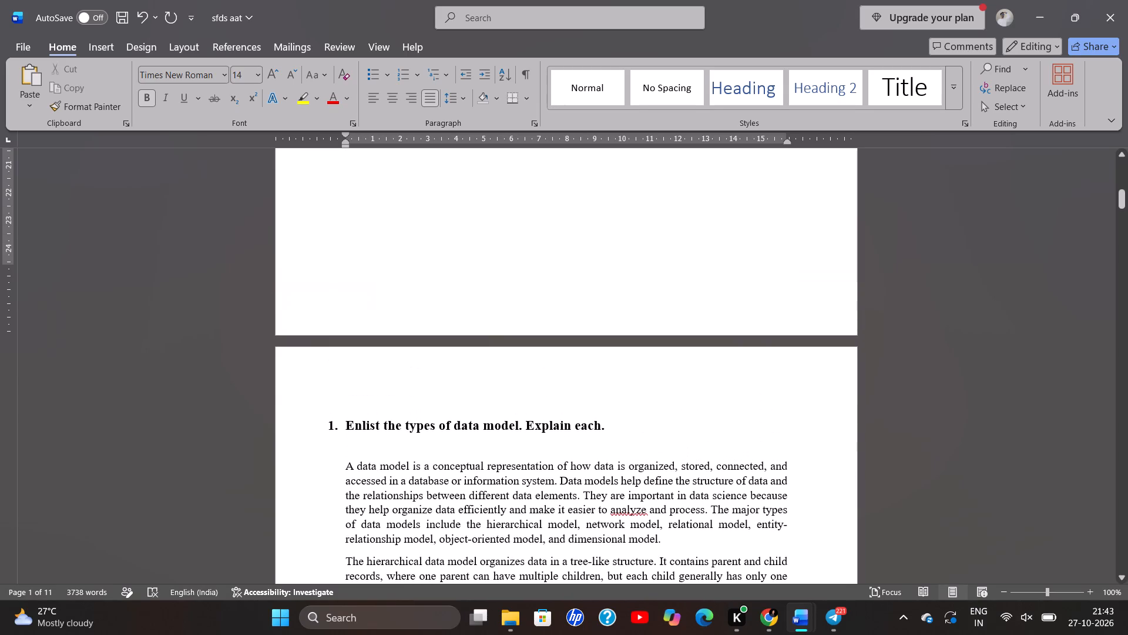
scroll(432, 338, up, 3)
key(Up)
key(Up)
key(Up)
key(Up)
key(Up)
key(Up)
key(Up)
key(Up)
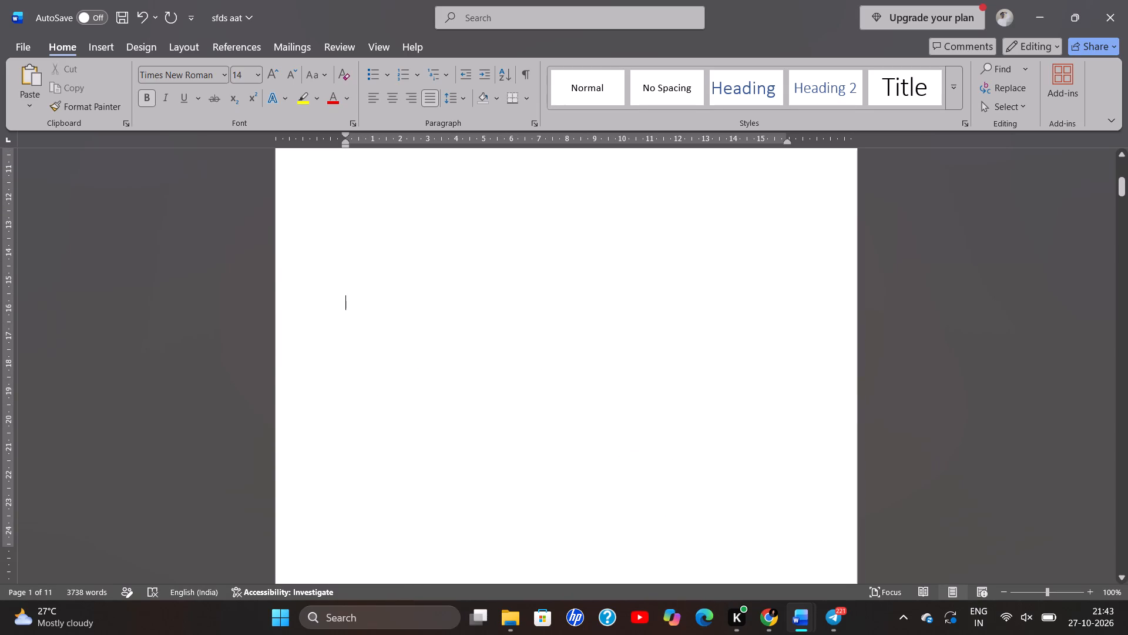
scroll(432, 338, up, 1)
key(Up)
key(Up)
key(Up)
key(Up)
key(Up)
key(Up)
key(Up)
key(Up)
key(Up)
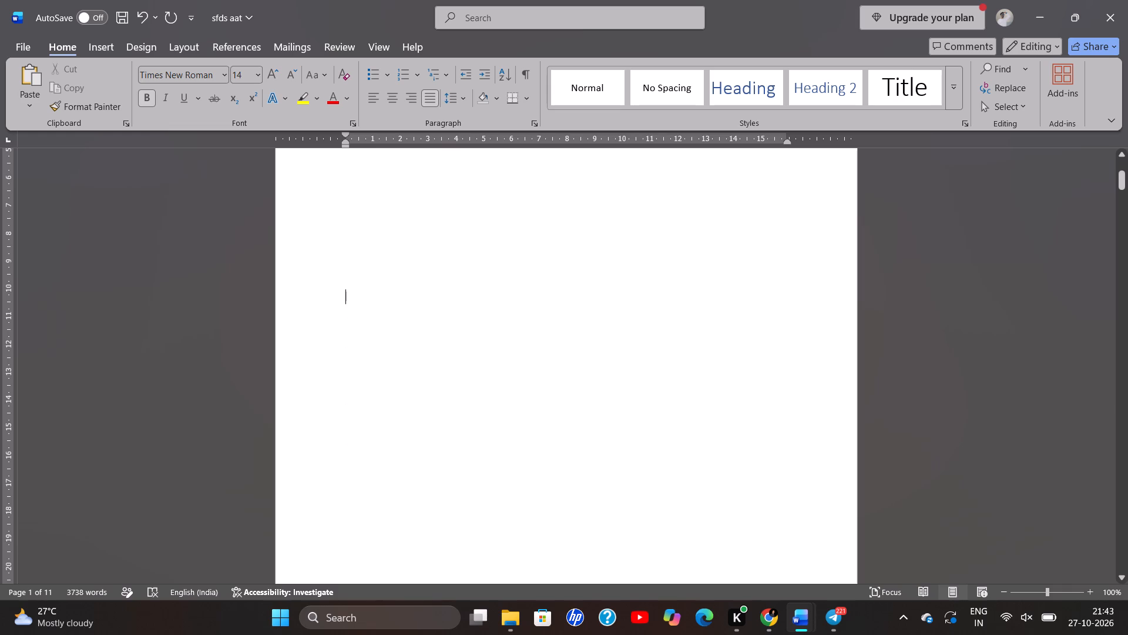
scroll(432, 338, up, 1)
key(Up)
key(Up)
key(Up)
key(Up)
key(Up)
key(Up)
key(Up)
key(Up)
key(Up)
key(Up)
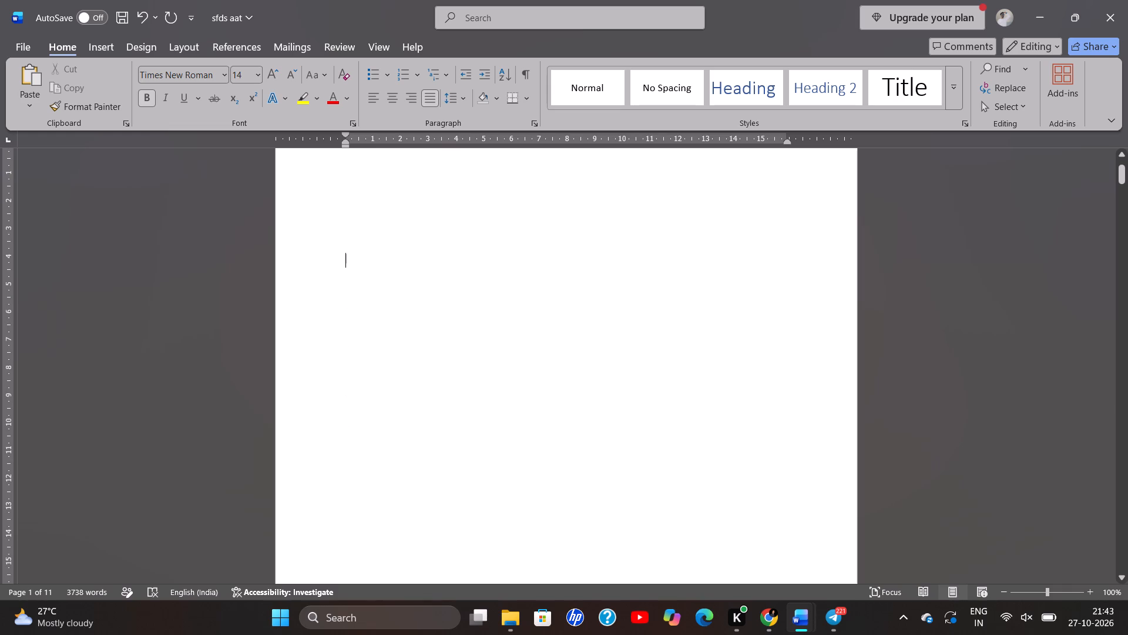
scroll(432, 338, up, 1)
key(Up)
key(Up)
key(Up)
key(Up)
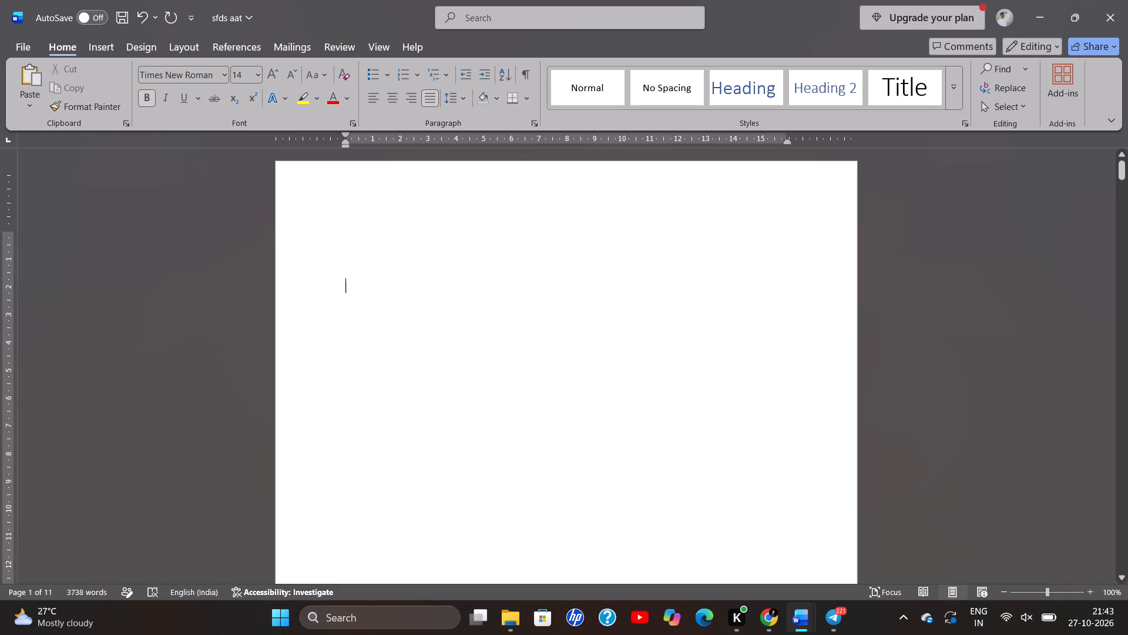
key(Up)
key(Up)
key(Up)
key(Up)
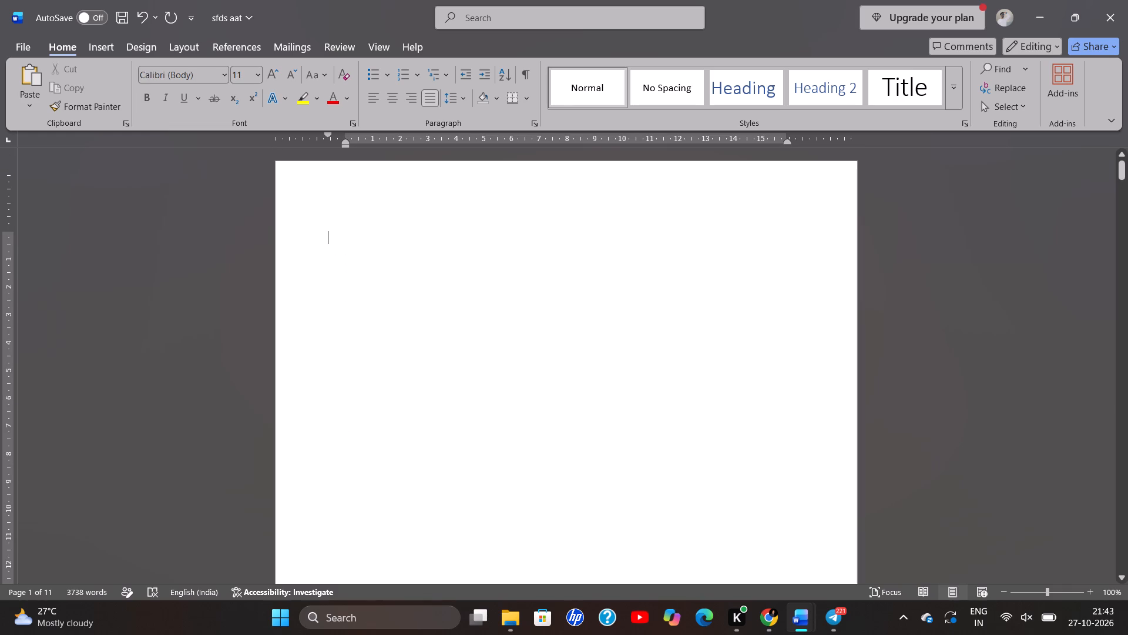
key(alt+Tab)
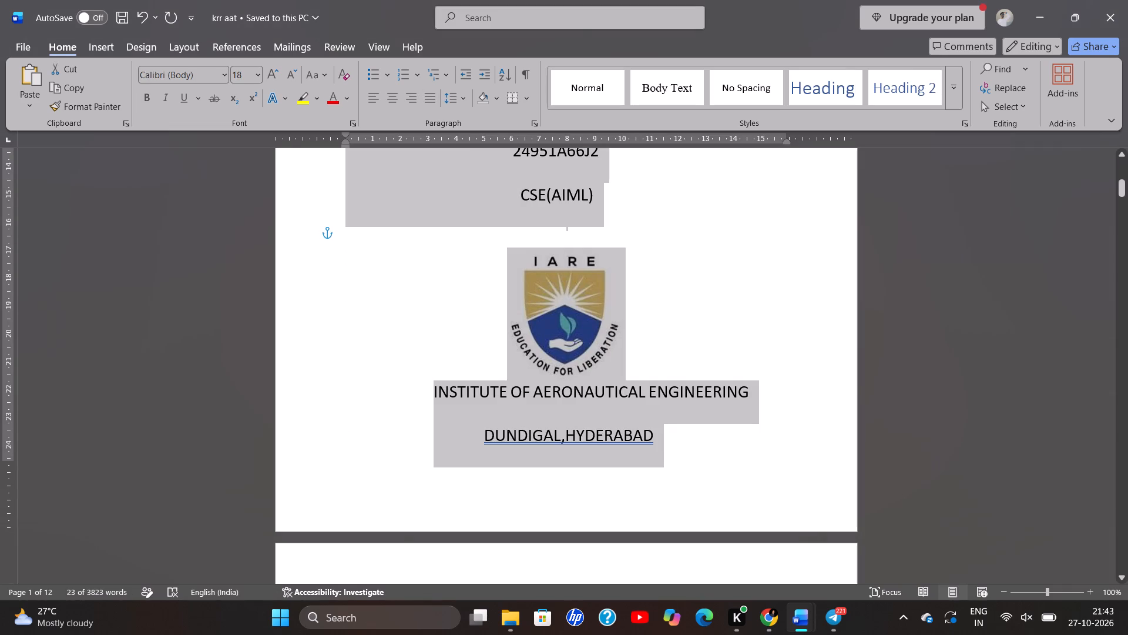
key(ctrl+c)
key(alt+Tab)
key(ctrl+v)
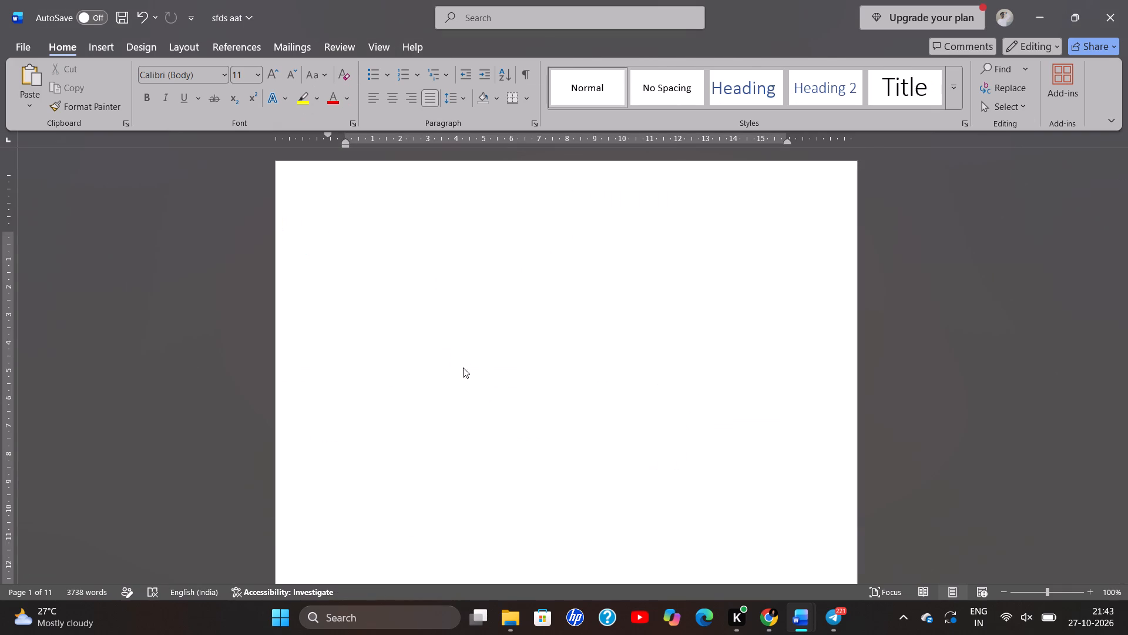
scroll(463, 367, up, 4)
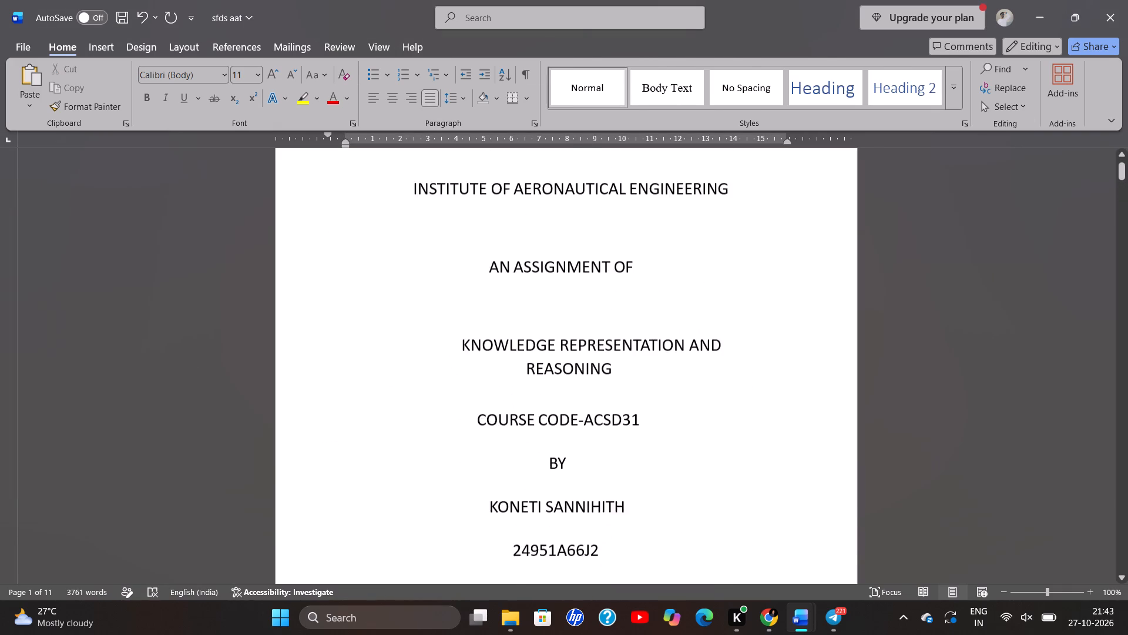
scroll(463, 367, up, 1)
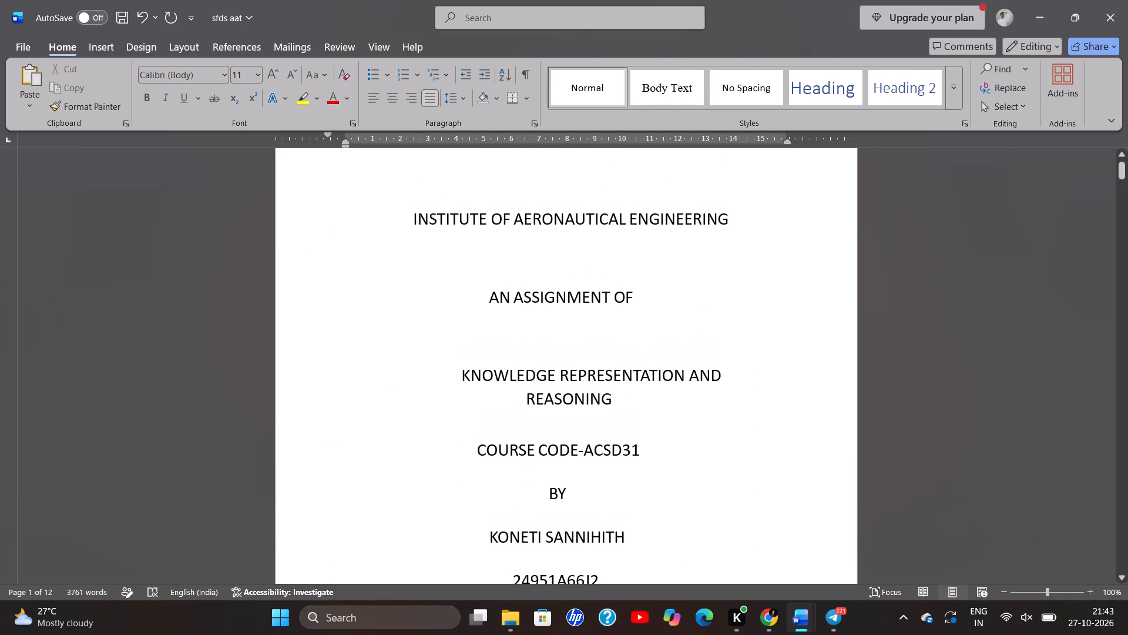
scroll(463, 367, up, 2)
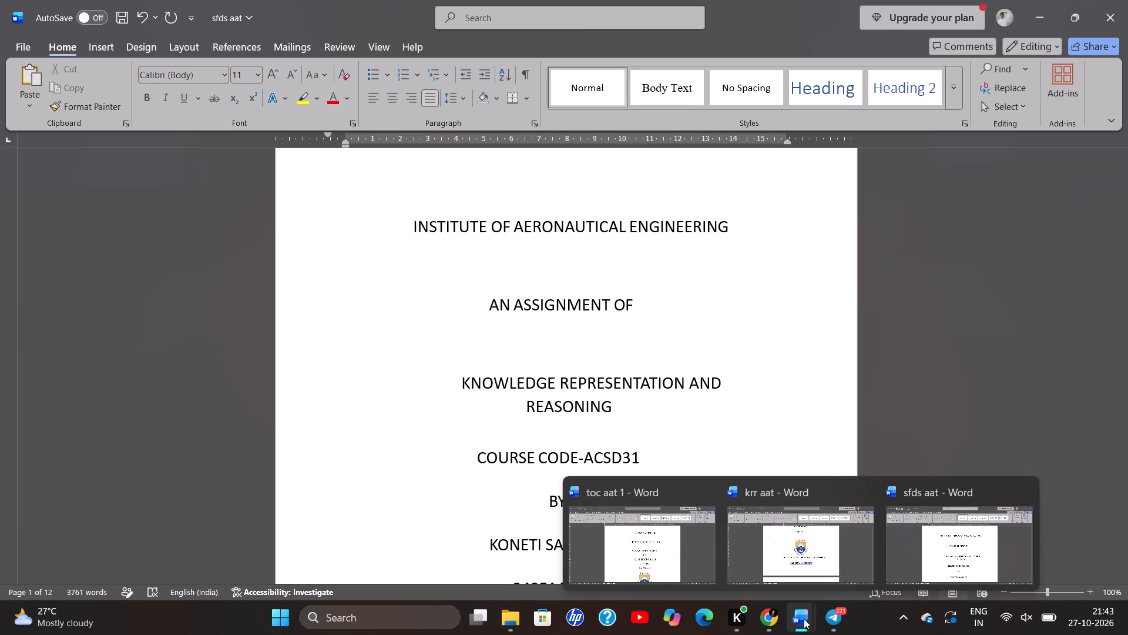
Replace the cover's course title "KNOWLEDGE REPRESENTATION AND REASONING" with "STATISTICAL FOUNDATION OF DATA SCIENCE", checking the course name on the AAT-I web page.
click(761, 624)
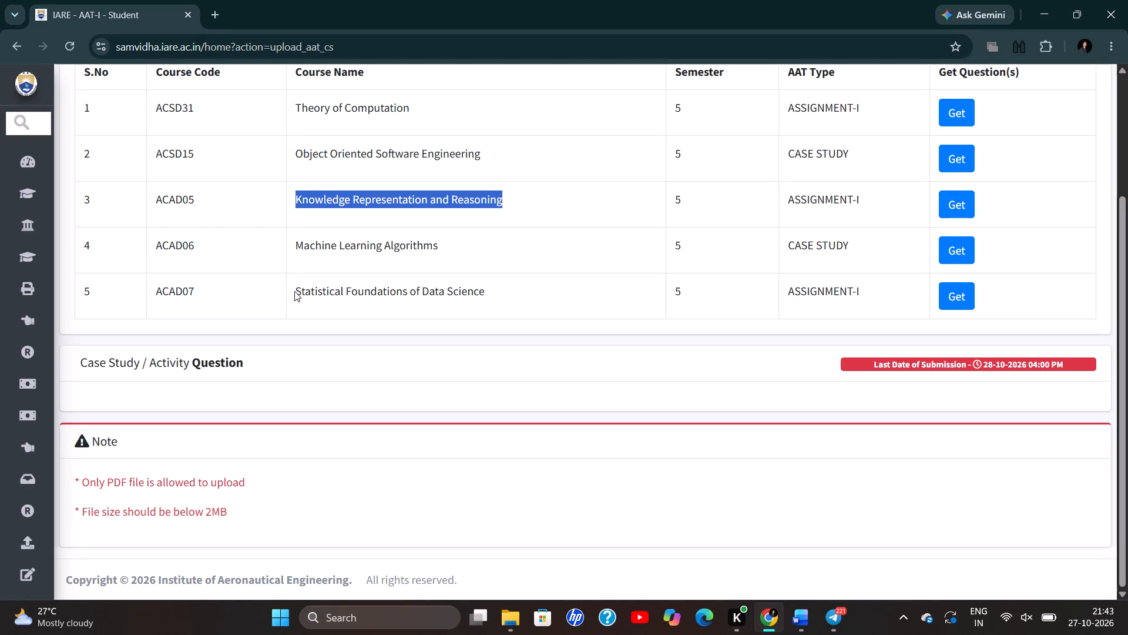
key(alt+Tab)
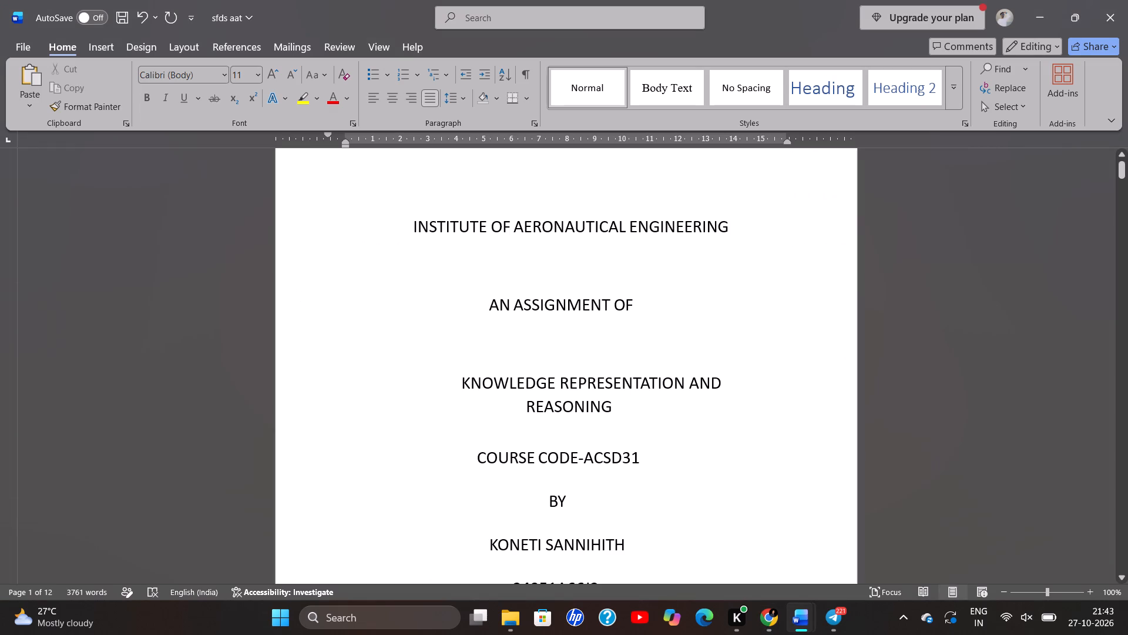
click(612, 406)
key(BackSpace)
key(BackSpace)
key(BackSpace)
key(BackSpace)
key(BackSpace)
key(BackSpace)
key(BackSpace)
key(BackSpace)
key(BackSpace)
key(BackSpace)
key(BackSpace)
key(BackSpace)
key(BackSpace)
key(BackSpace)
key(BackSpace)
key(BackSpace)
key(BackSpace)
key(BackSpace)
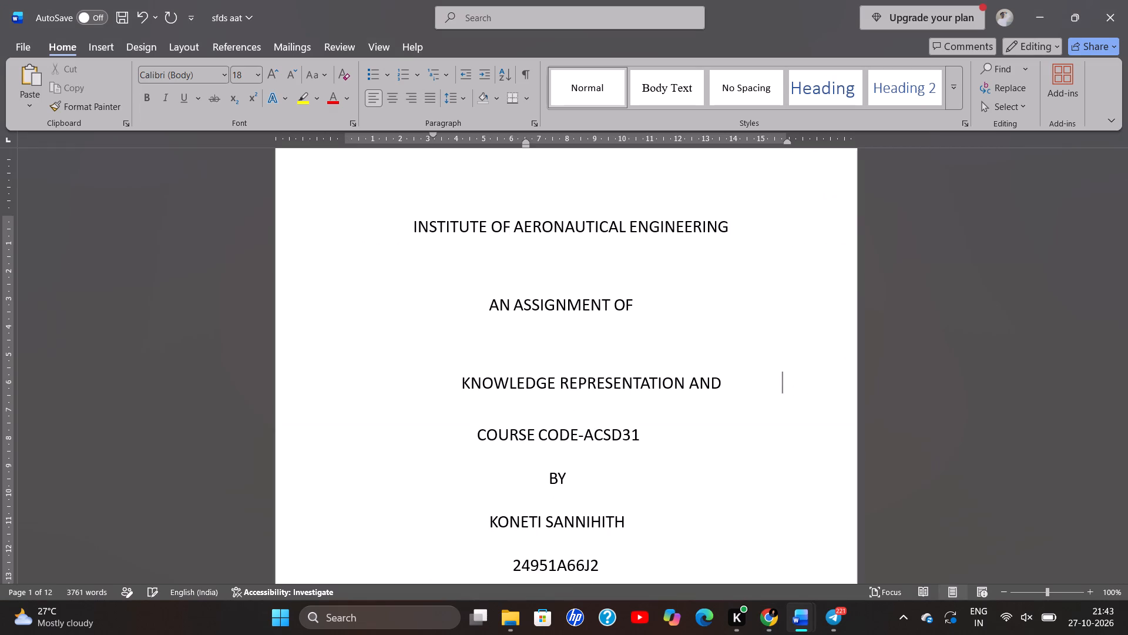
key(BackSpace)
key(BackSpace)
key(BackSpace)
key(BackSpace)
key(BackSpace)
key(BackSpace)
key(BackSpace)
key(BackSpace)
key(BackSpace)
key(BackSpace)
key(BackSpace)
key(BackSpace)
key(BackSpace)
key(BackSpace)
key(BackSpace)
key(BackSpace)
key(BackSpace)
key(BackSpace)
key(BackSpace)
key(BackSpace)
key(BackSpace)
key(BackSpace)
key(BackSpace)
key(BackSpace)
key(BackSpace)
key(BackSpace)
key(BackSpace)
key(BackSpace)
key(BackSpace)
key(BackSpace)
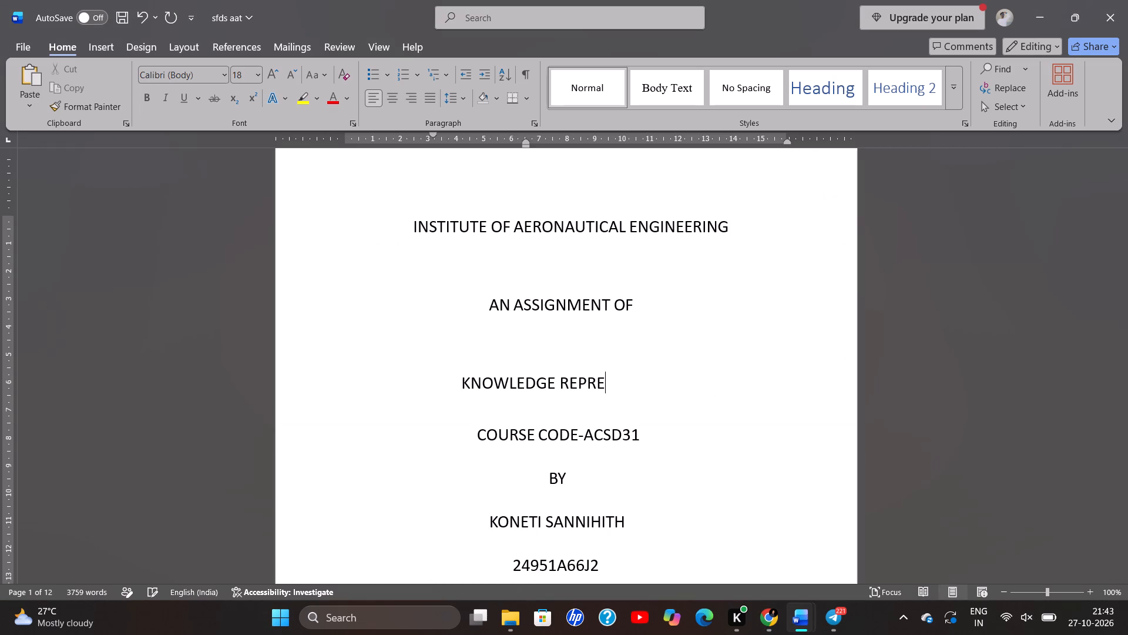
key(BackSpace)
key(BackSpace)
key(BackSpace)
key(BackSpace)
key(BackSpace)
key(BackSpace)
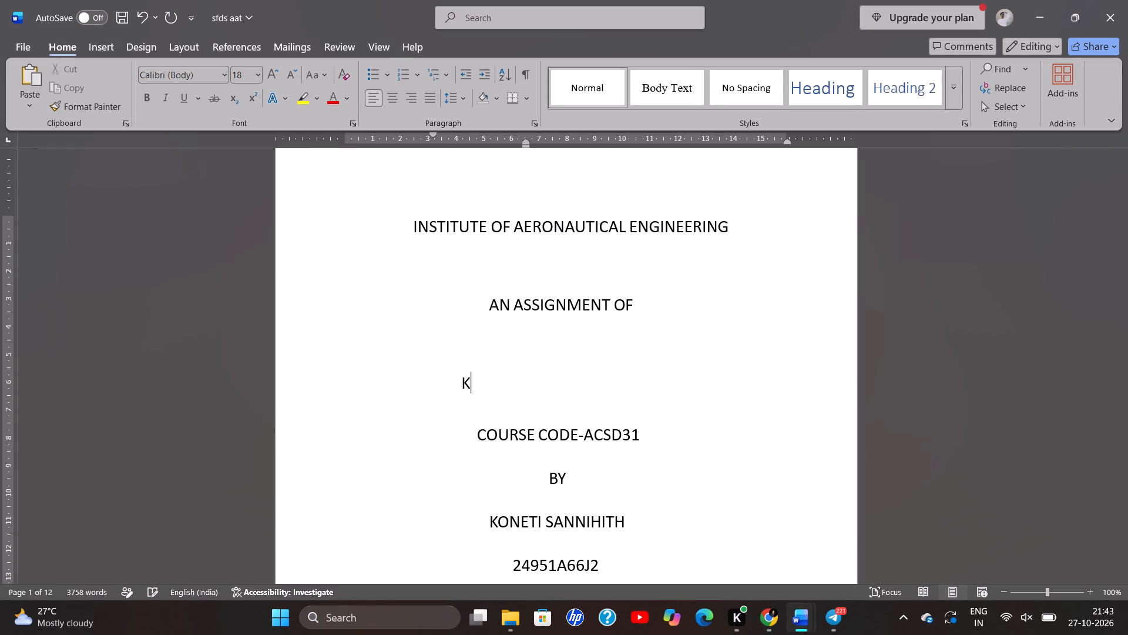
key(BackSpace)
text(STA)
key(alt+Tab)
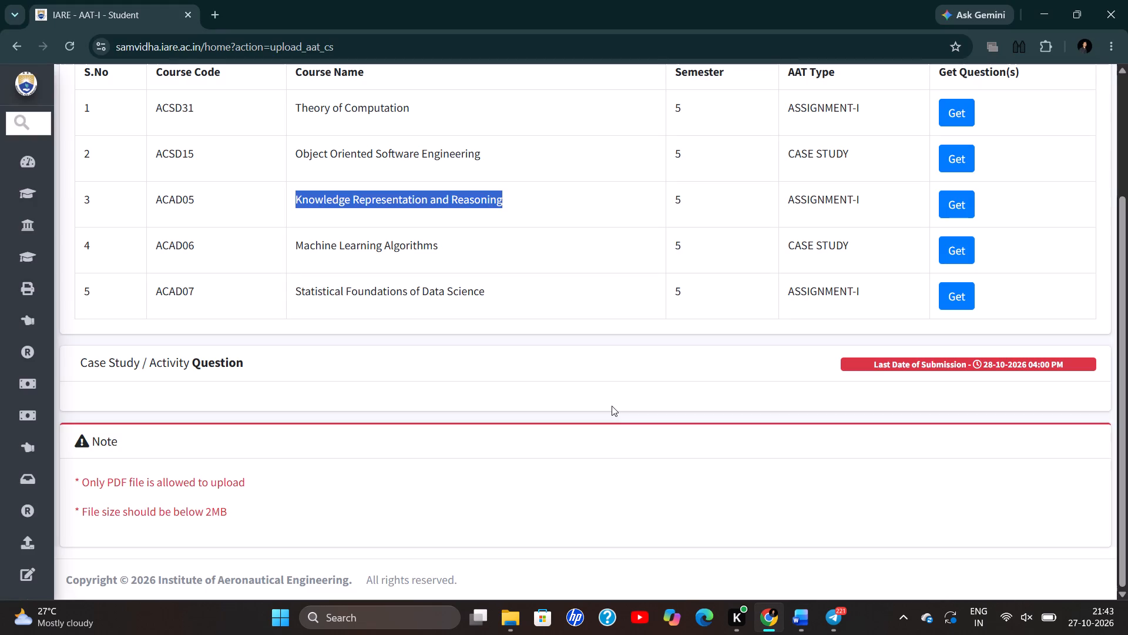
key(alt+Tab)
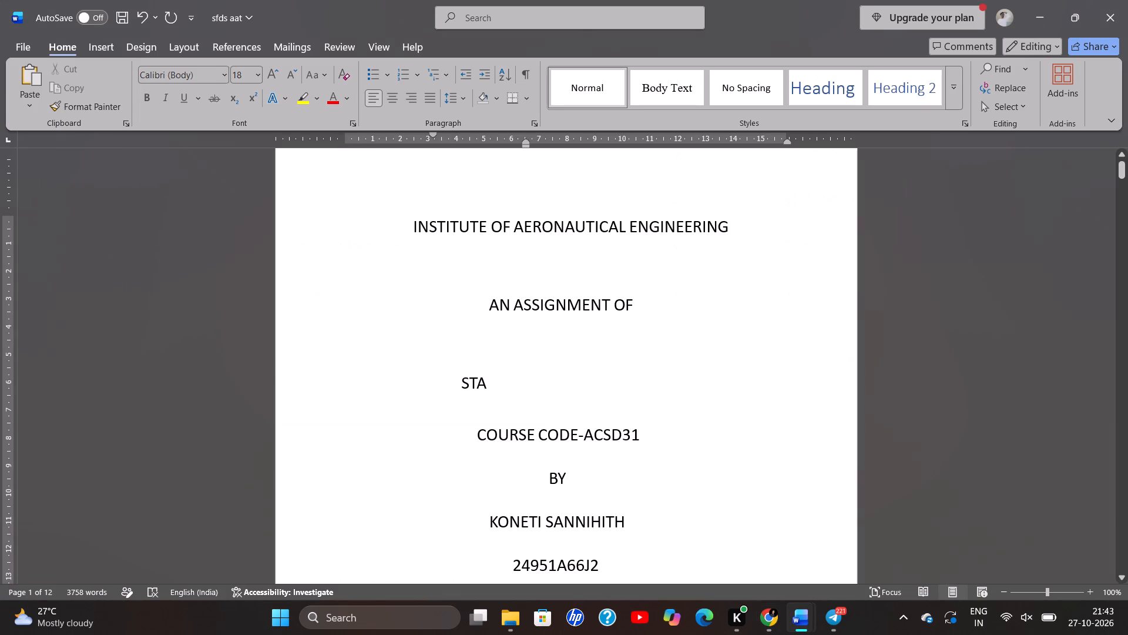
text(TISTICAL)
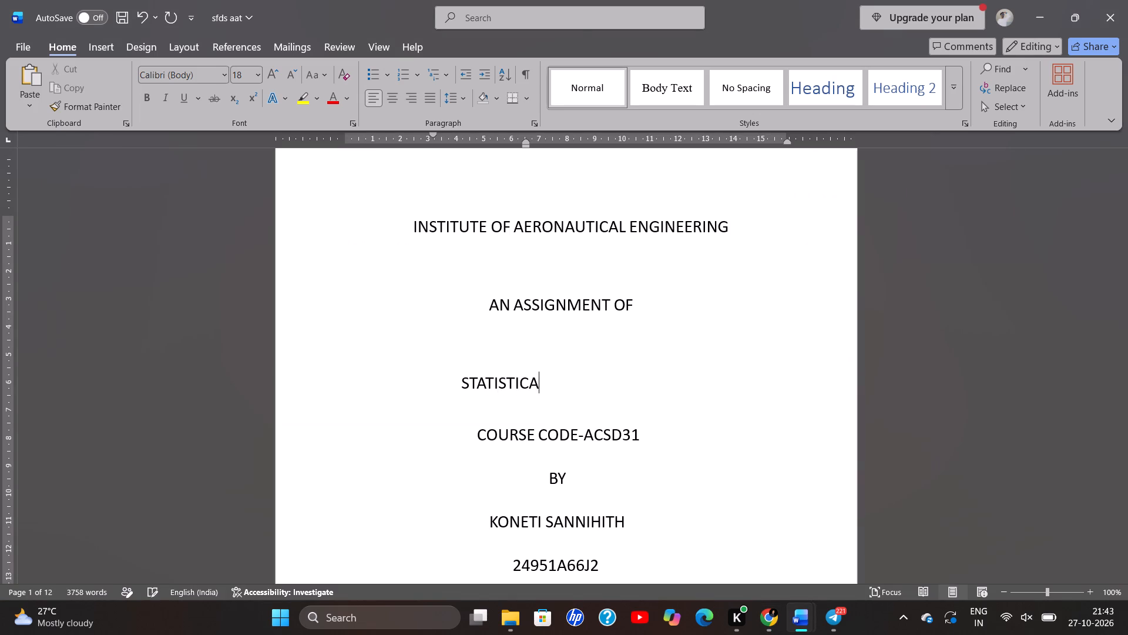
key(space)
key(alt+Tab)
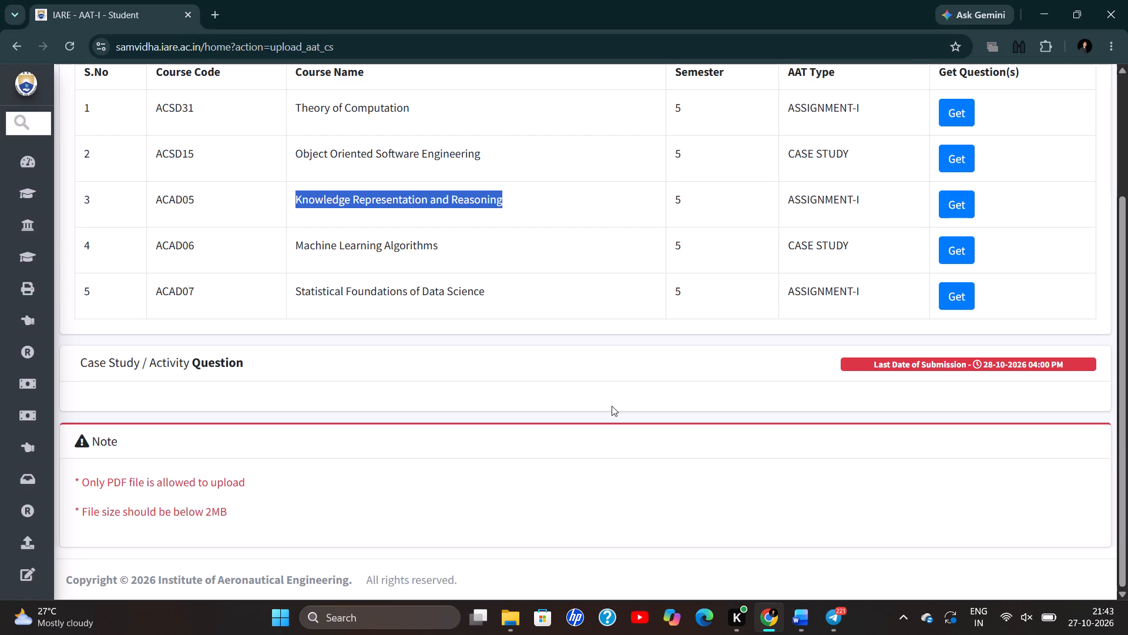
key(alt+Tab)
text(FOUNDATION)
key(space)
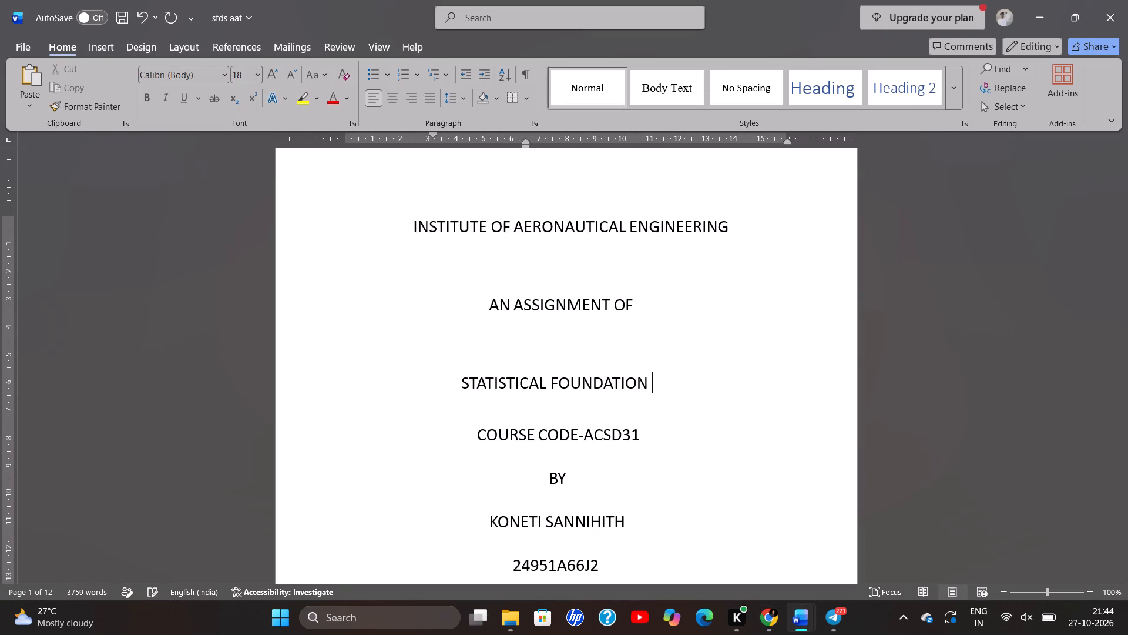
key(alt+Tab)
key(alt+Tab)
key(alt+Tab)
key(alt+Tab)
text(OF DATA SCIENCE)
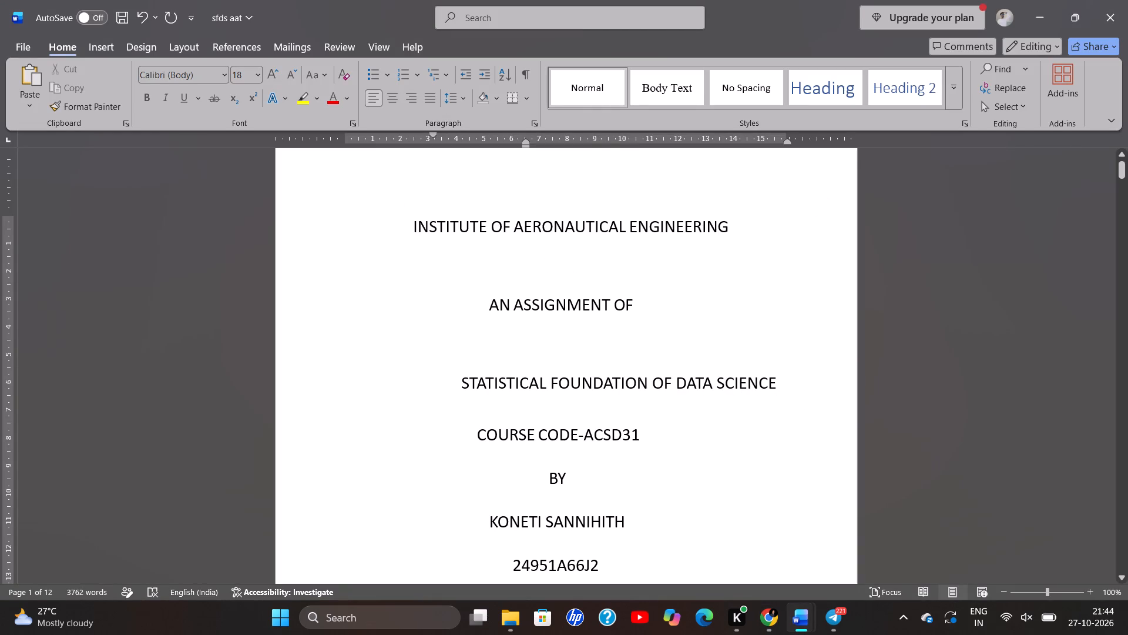
Remove the indentation and extra gap before the new course title, and pad it with spaces until it sits centred under "AN ASSIGNMENT OF".
click(459, 382)
key(BackSpace)
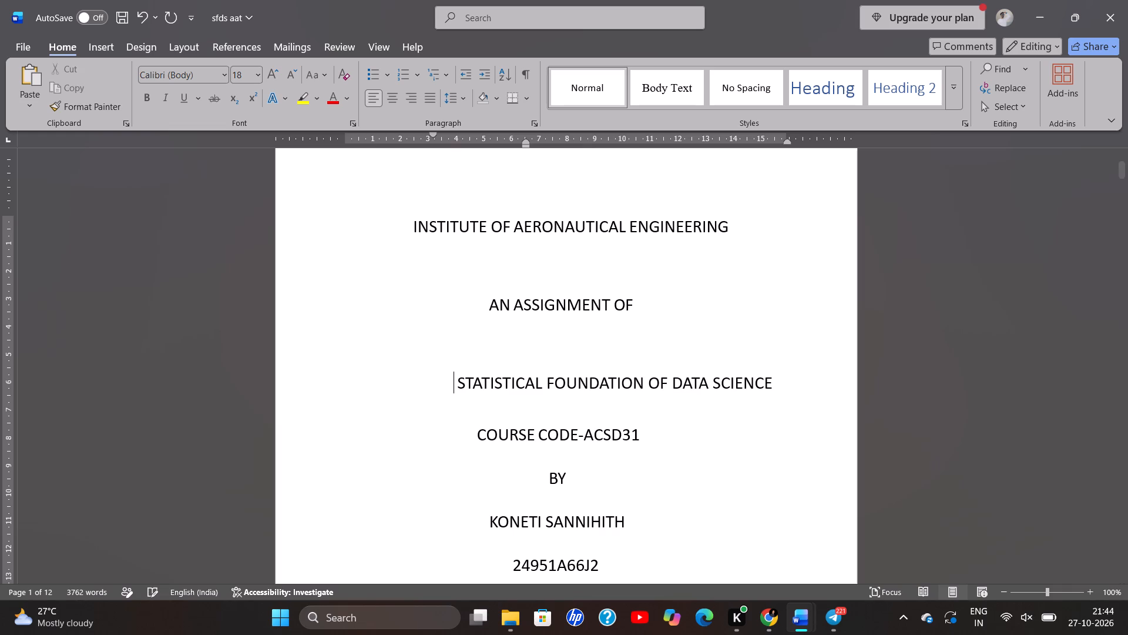
key(BackSpace)
key(BackSpace)
key(BackSpace)
key(BackSpace)
key(BackSpace)
key(BackSpace)
key(BackSpace)
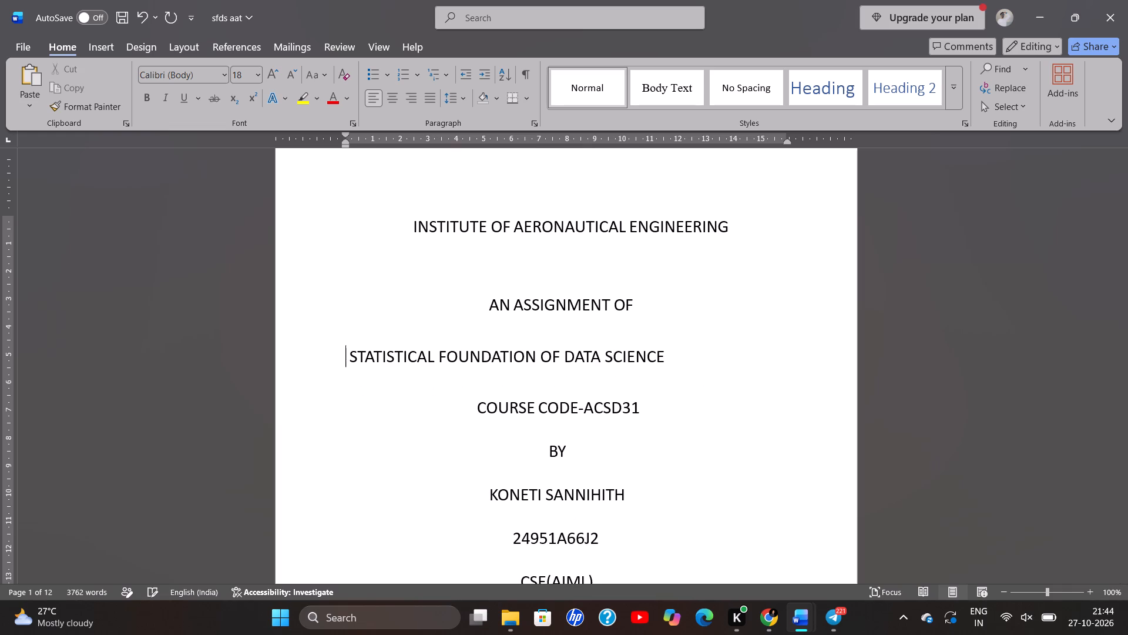
key(space)
key(space)
key(space)
key(space)
key(space)
key(space)
key(space)
key(space)
key(space)
key(space)
key(space)
key(space)
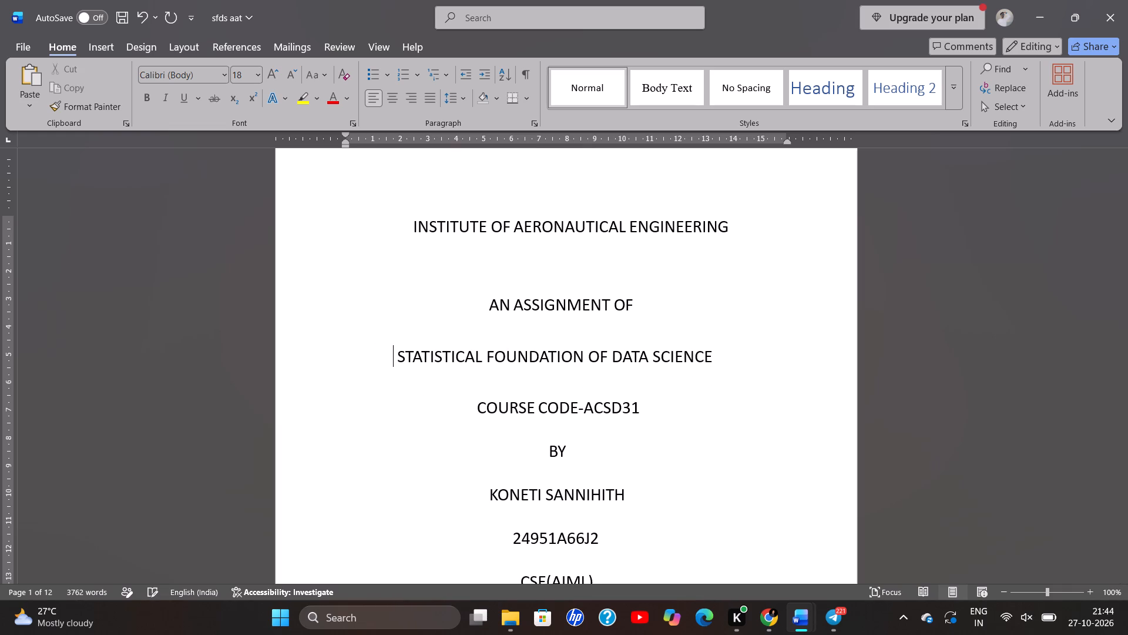
key(space)
key(space)
key(space)
scroll(459, 382, down, 1)
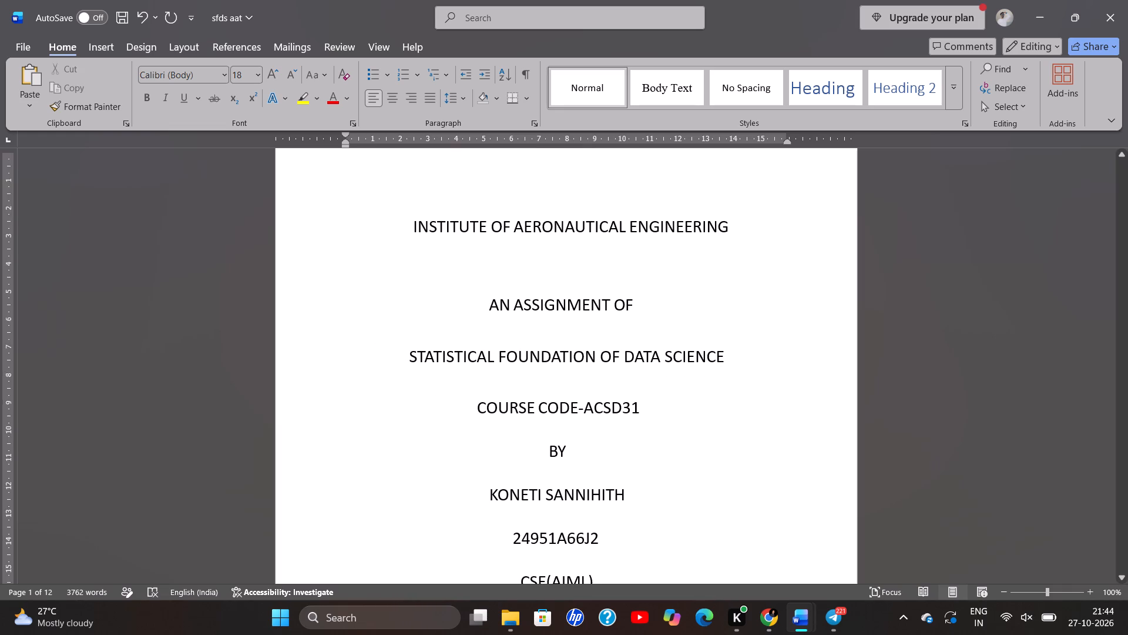
scroll(459, 382, down, 1)
scroll(459, 382, up, 2)
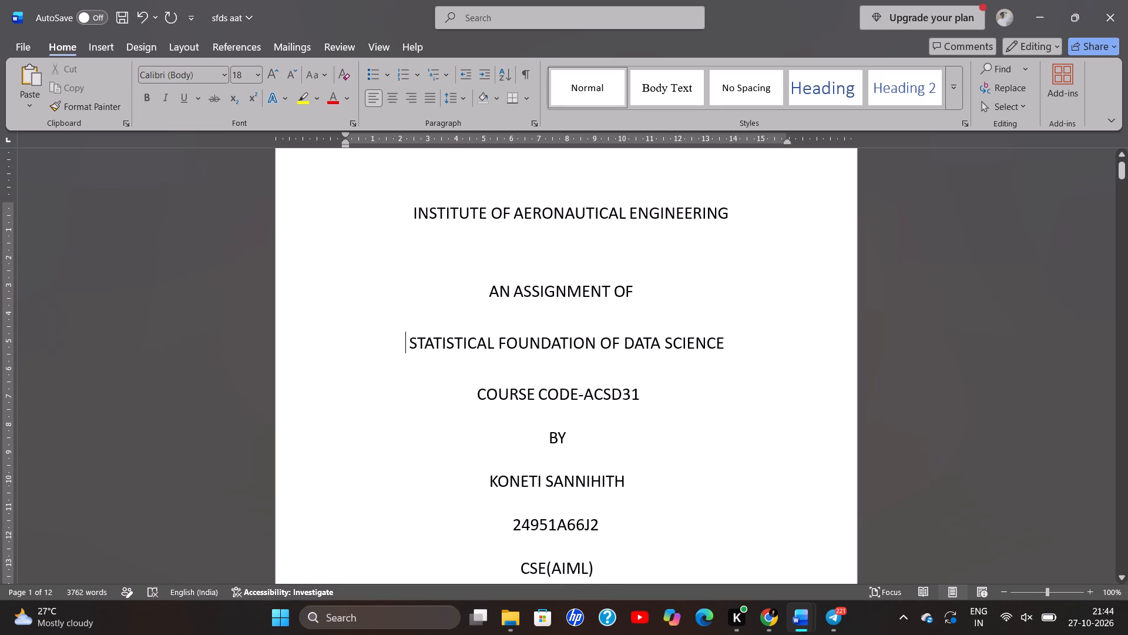
Look up the Statistical Foundations of Data Science code on the AAT-I page, replace sfds aat's cover course code with "ACADO7", and save.
key(alt+Tab)
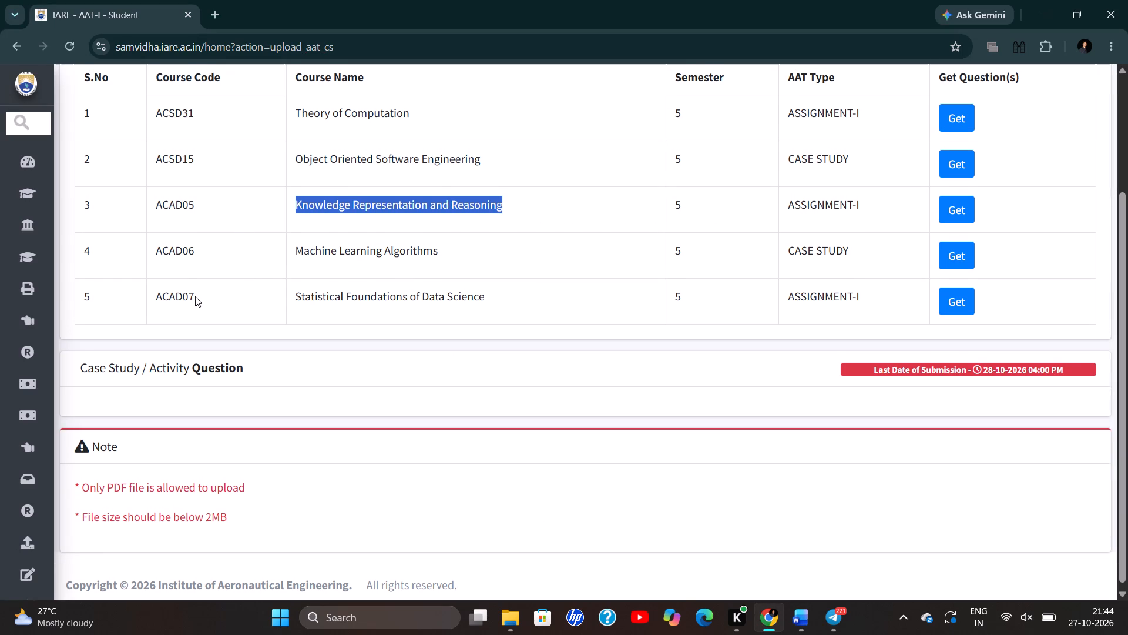
key(alt+Tab)
click(643, 391)
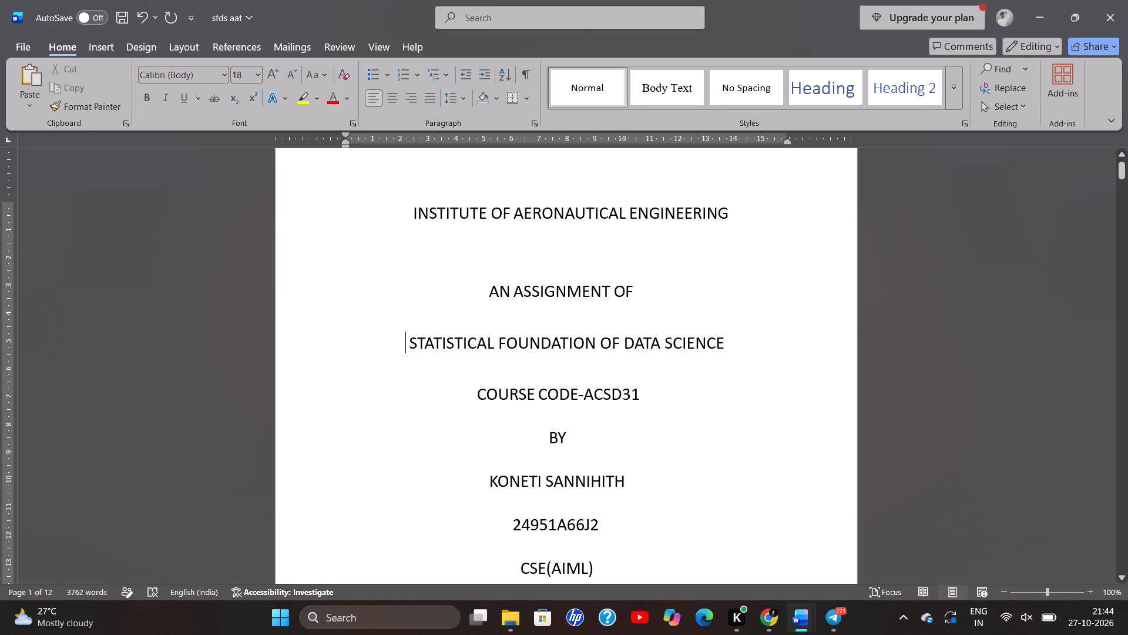
key(BackSpace)
key(BackSpace)
key(BackSpace)
key(BackSpace)
key(BackSpace)
text(ADO)
key(7)
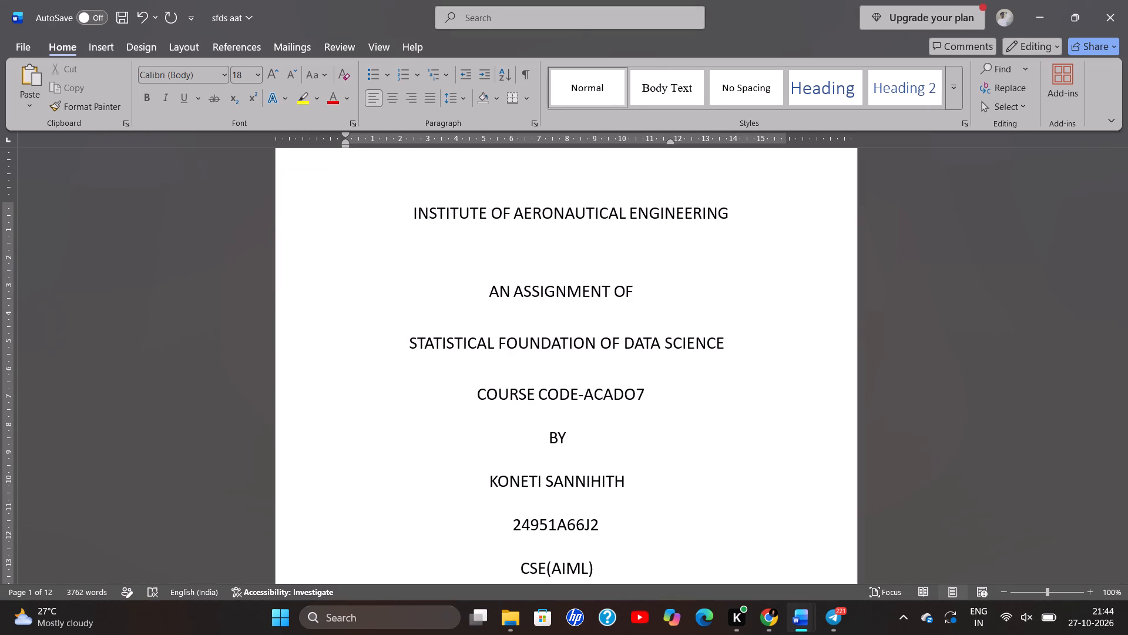
key(ctrl+s)
Correct the letter O in sfds aat's cover course code to a zero so it reads ACAD07, and save.
scroll(643, 391, down, 3)
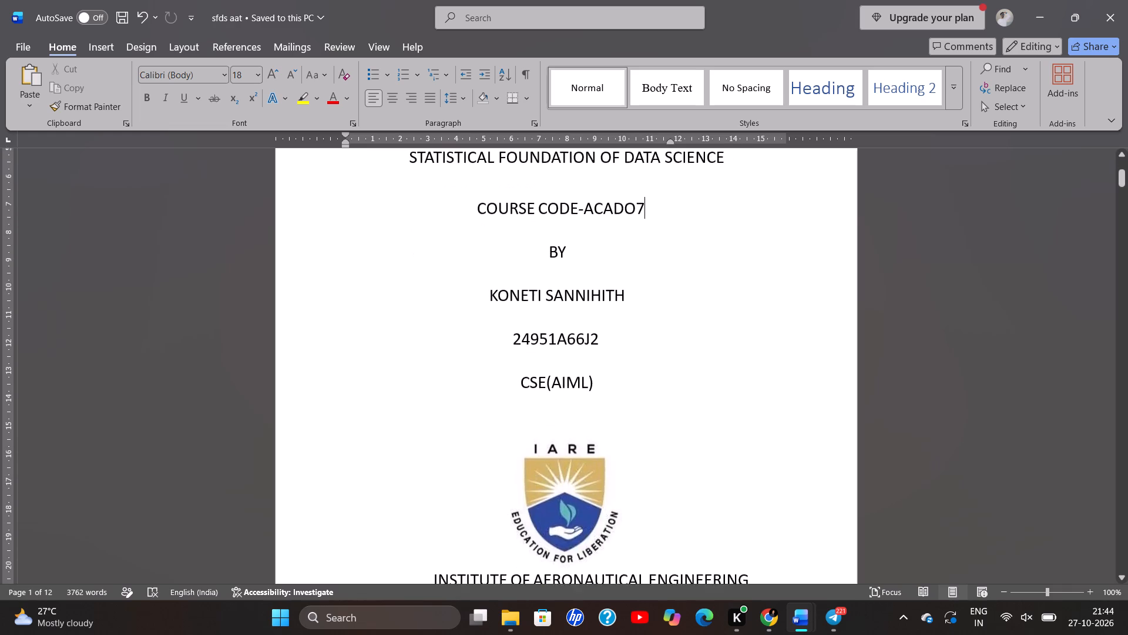
scroll(643, 391, down, 1)
scroll(643, 391, up, 1)
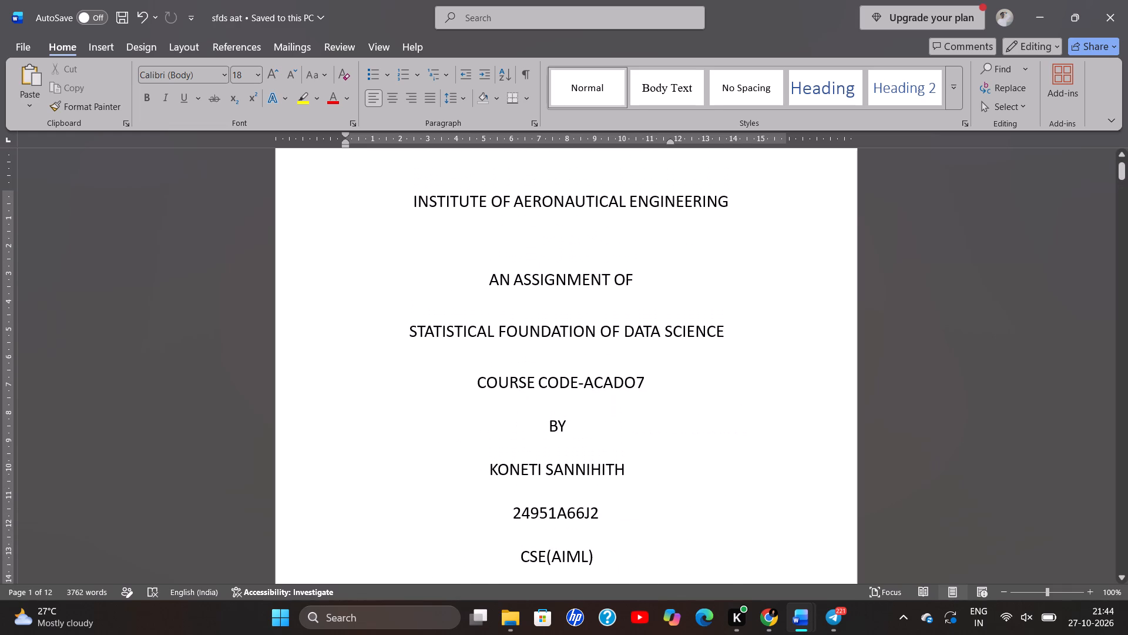
key(BackSpace)
key(BackSpace)
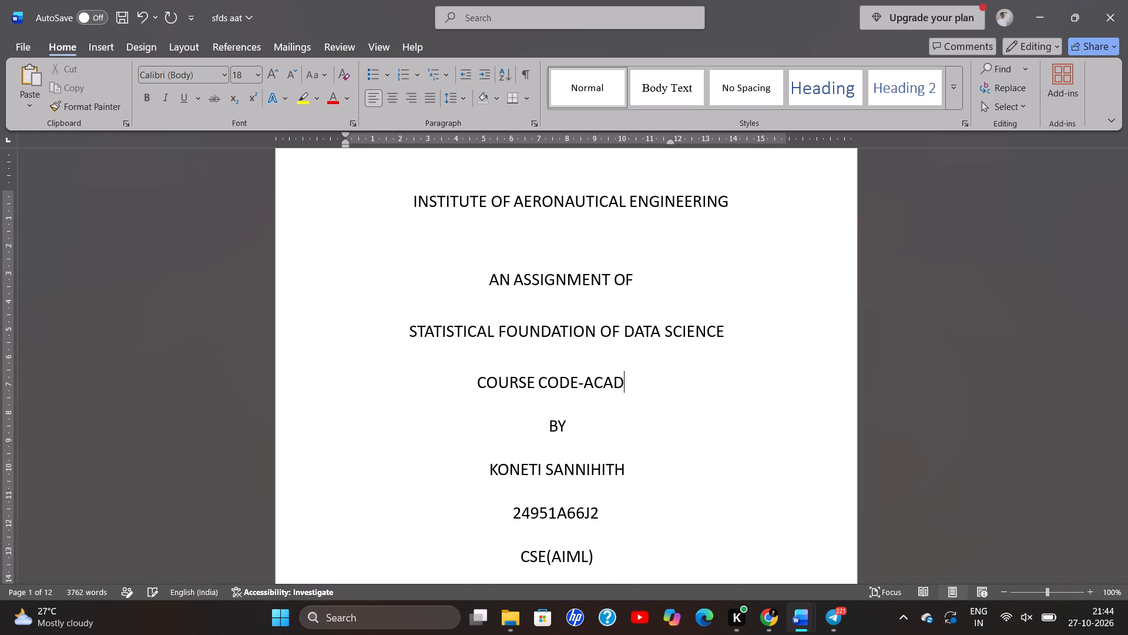
key(0)
key(7)
key(ctrl+s)
key(ctrl+s)
Compare the cover pages of krr aat and sfds aat, including their course titles and course codes.
key(alt+Tab)
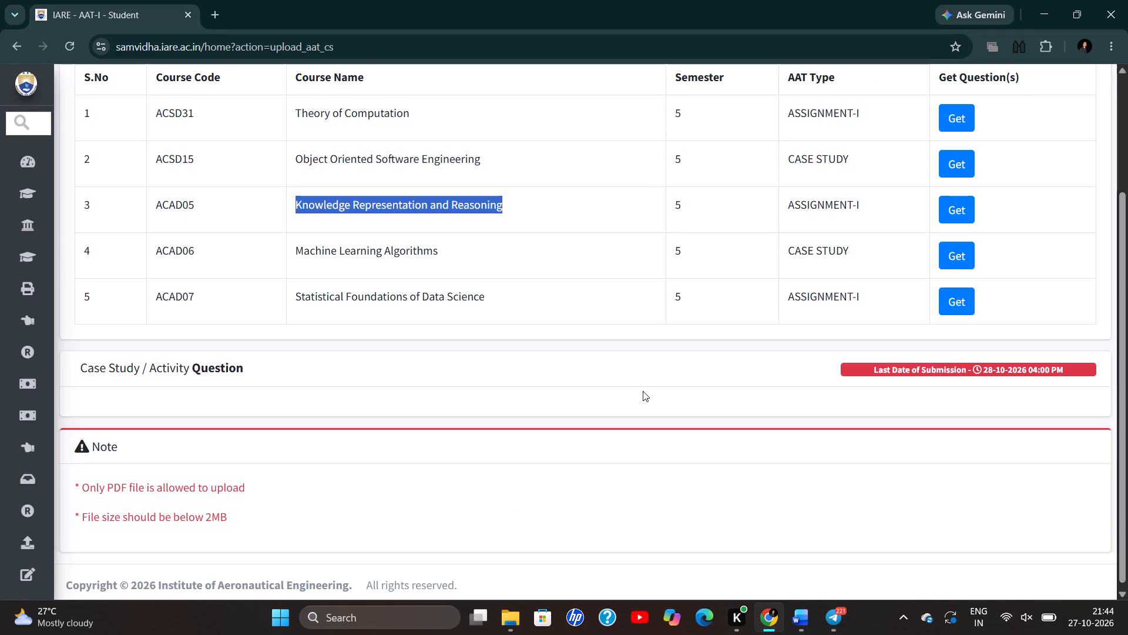
key(alt+Tab)
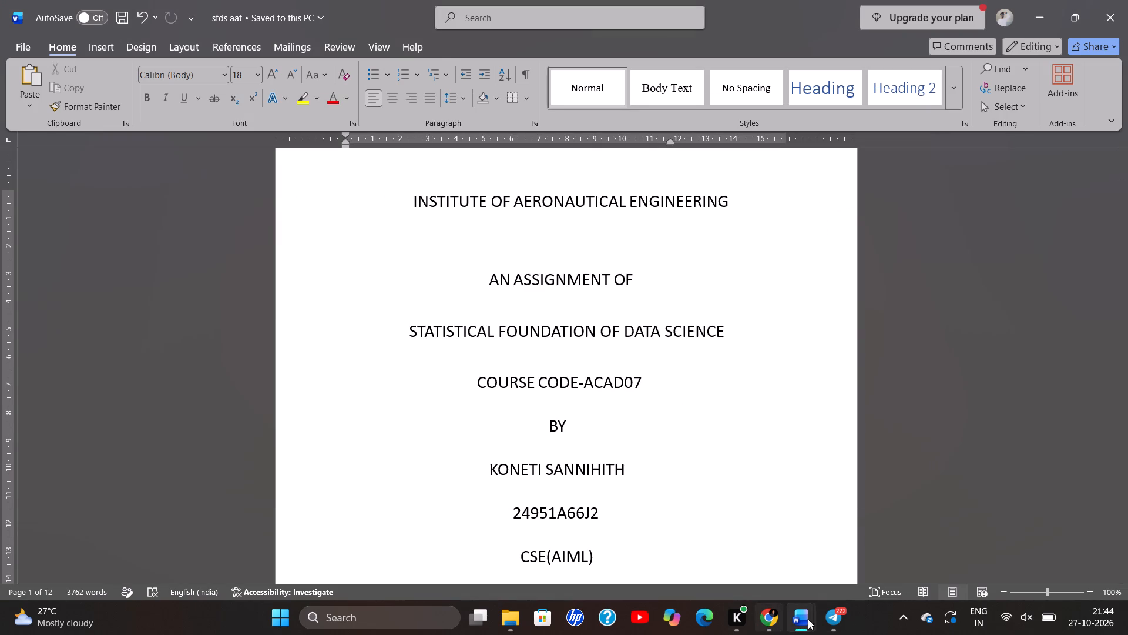
click(795, 562)
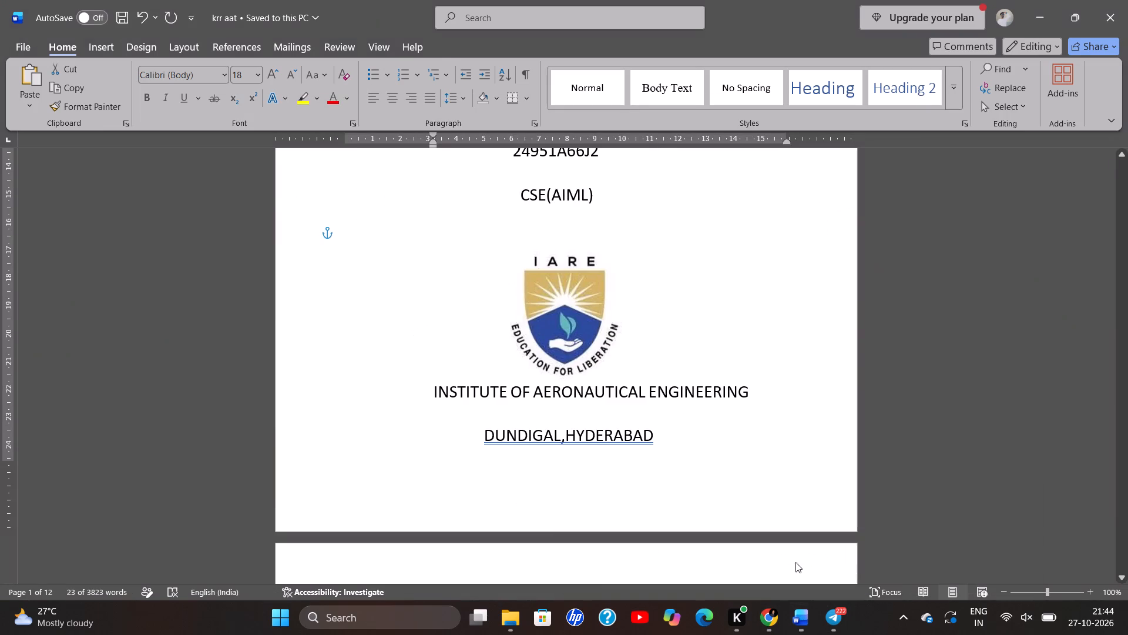
scroll(653, 310, up, 2)
click(653, 310)
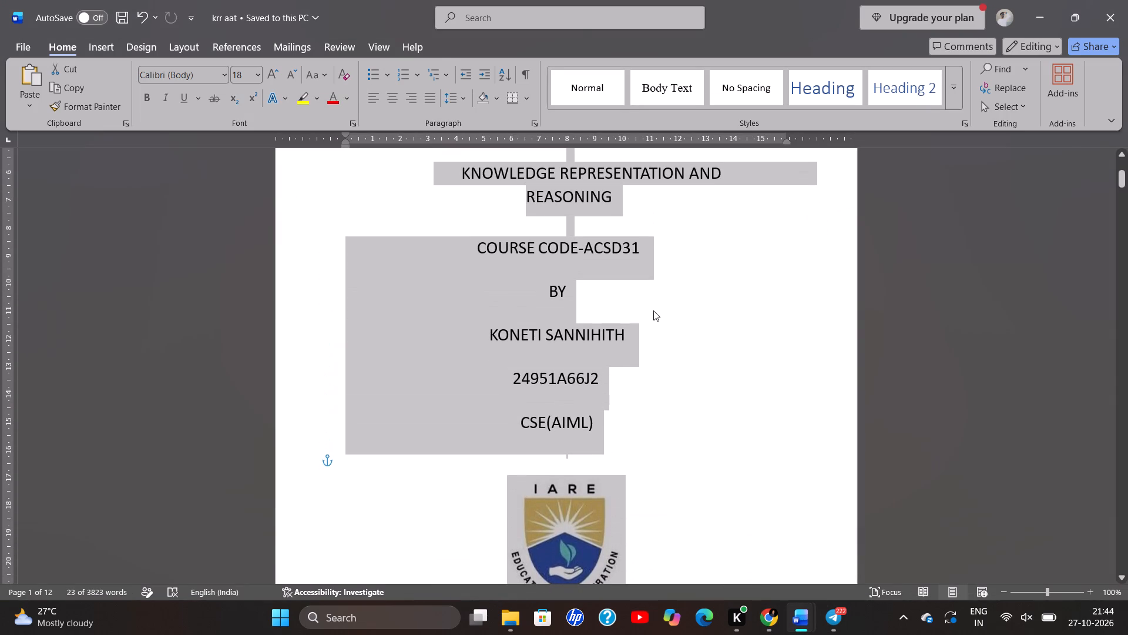
key(alt+Tab)
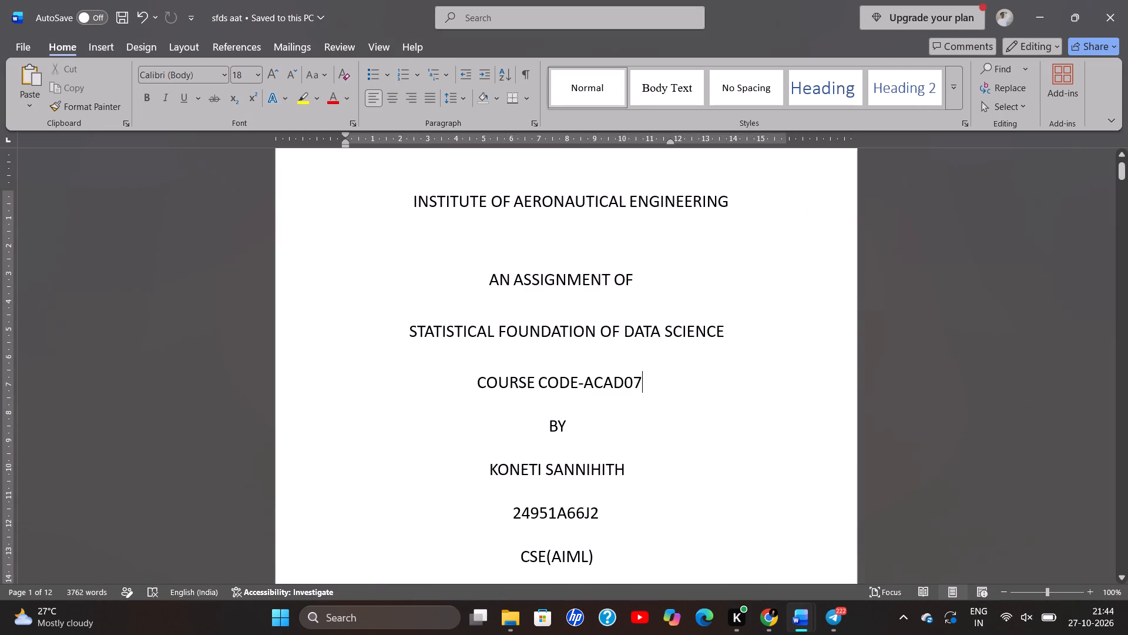
right_click(626, 253)
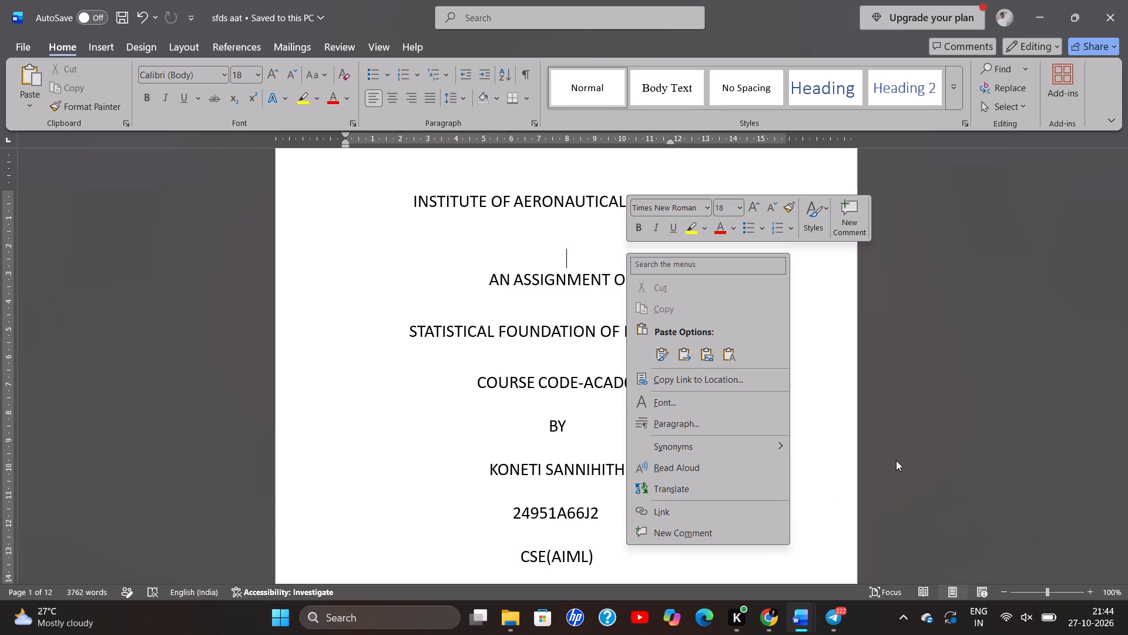
click(899, 460)
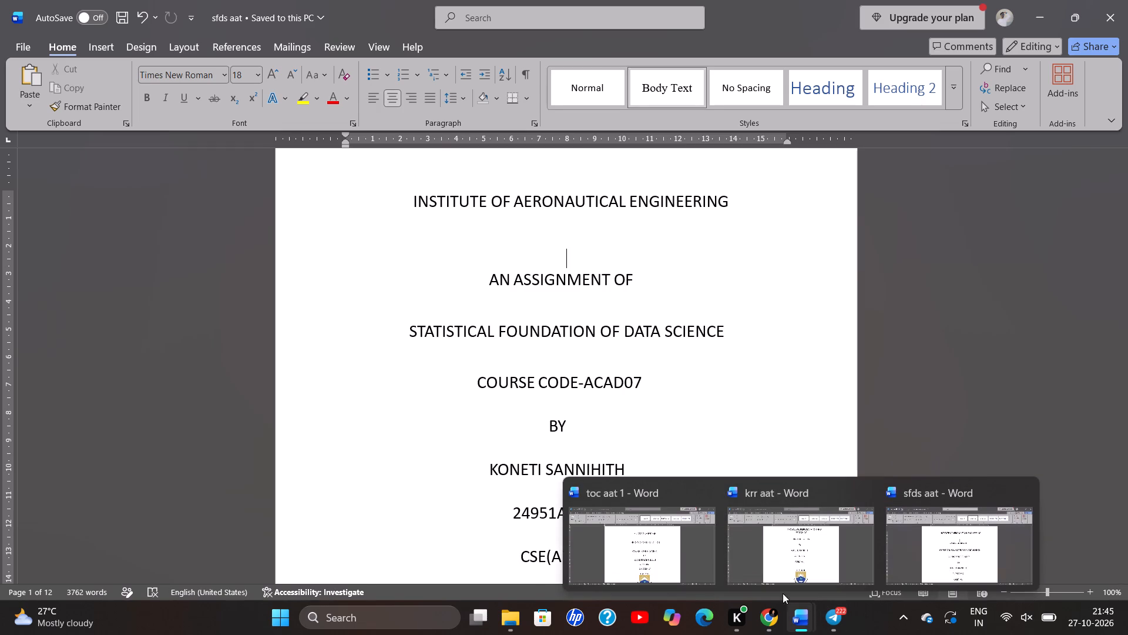
click(766, 560)
scroll(697, 389, up, 1)
key(alt+Tab)
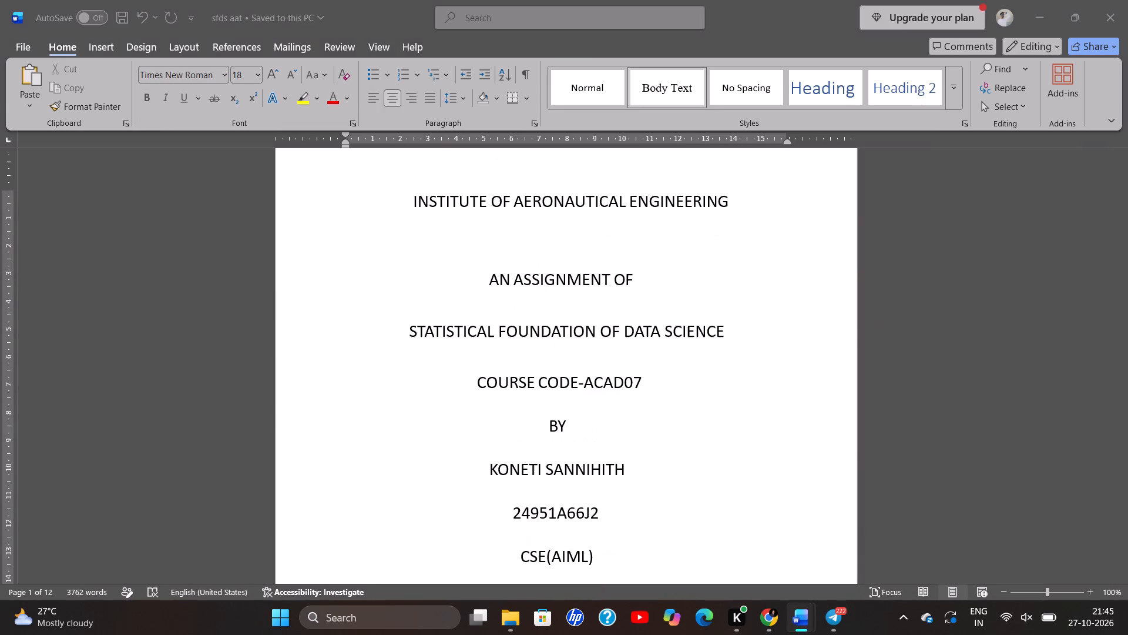
key(alt+Tab)
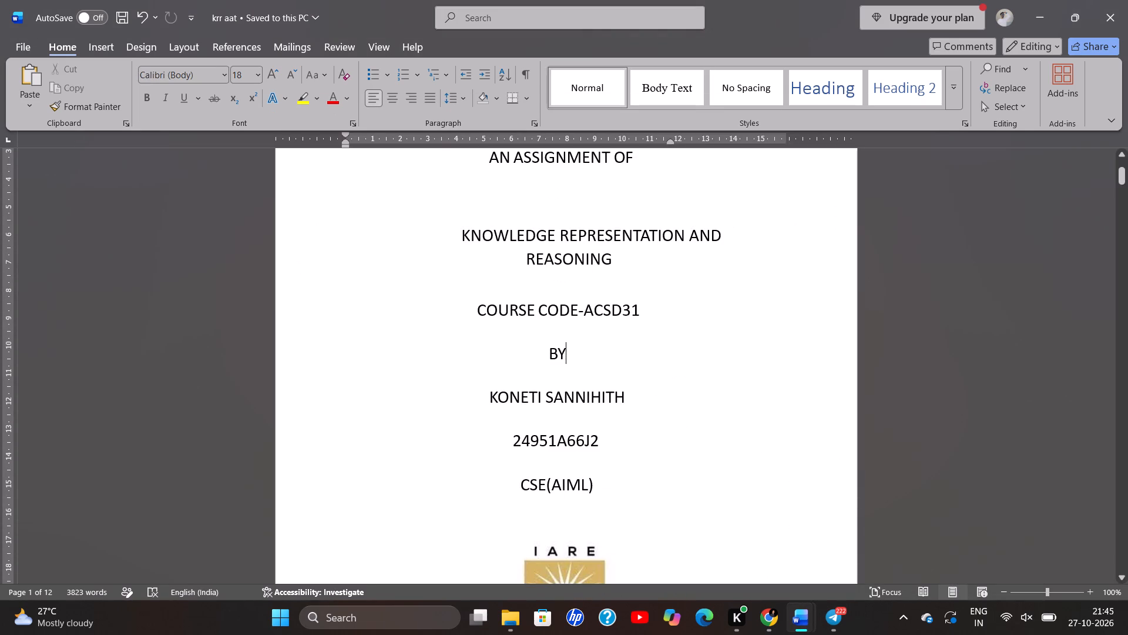
click(787, 559)
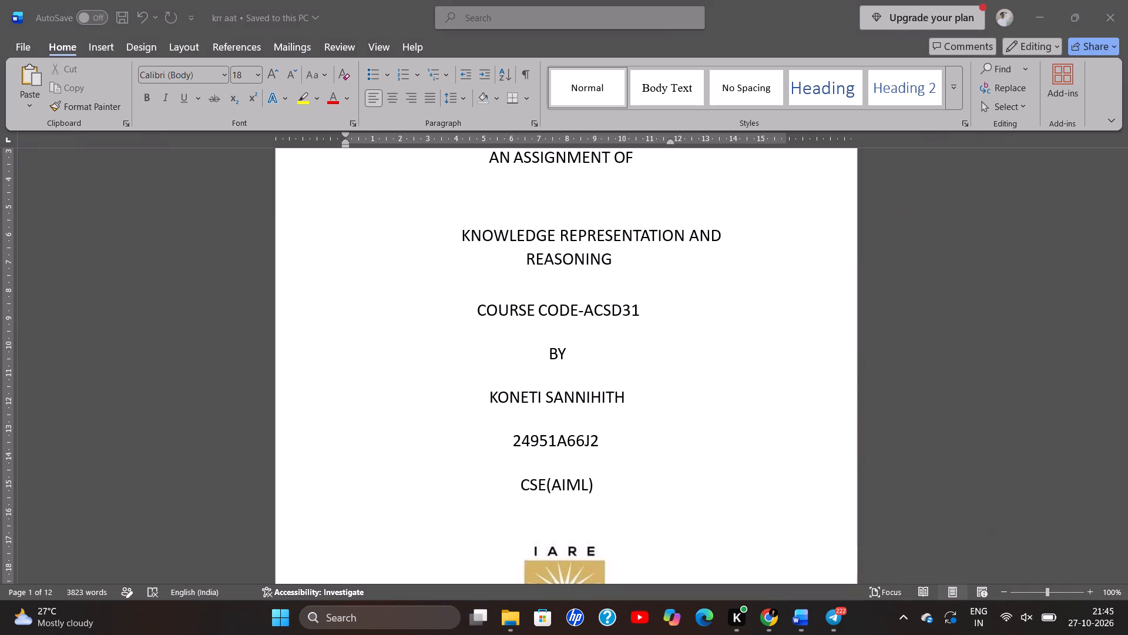
Set the course code on krr aat's cover to ACAD05, checking it on the AAT-I web page, and save the document.
click(771, 616)
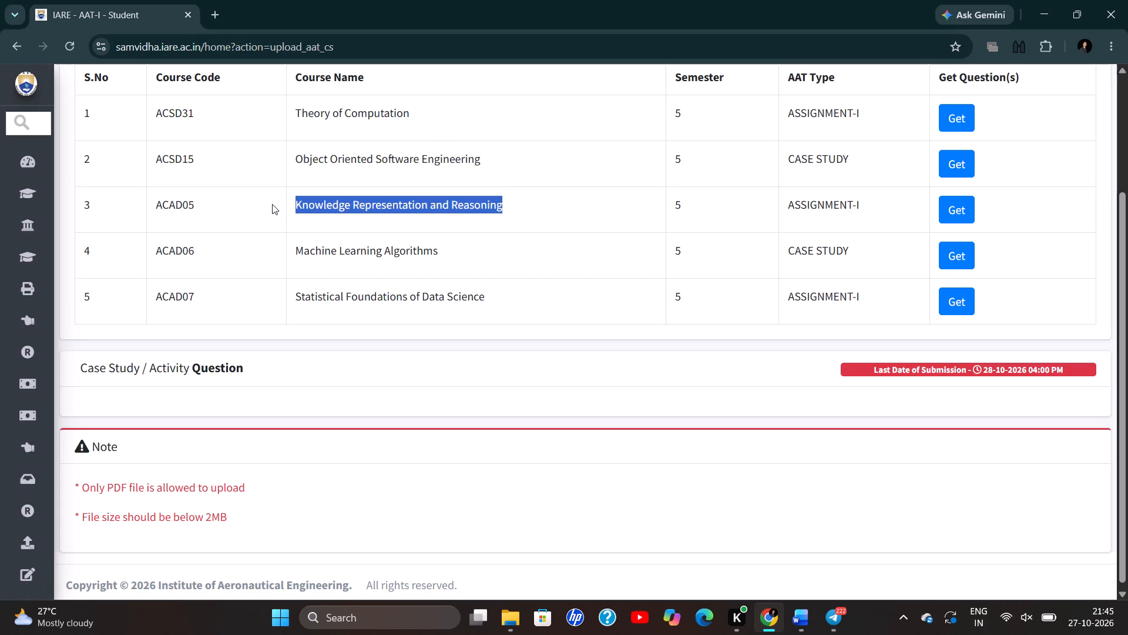
key(alt+Tab)
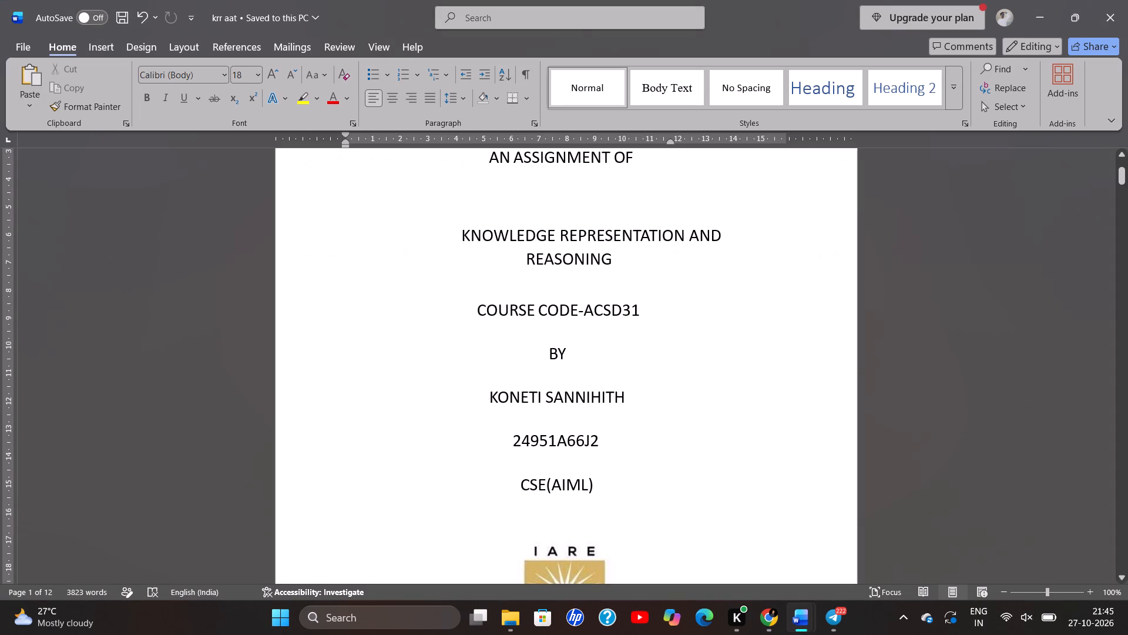
click(649, 308)
key(BackSpace)
key(BackSpace)
key(BackSpace)
key(BackSpace)
key(BackSpace)
text(AD0)
key(alt+Tab)
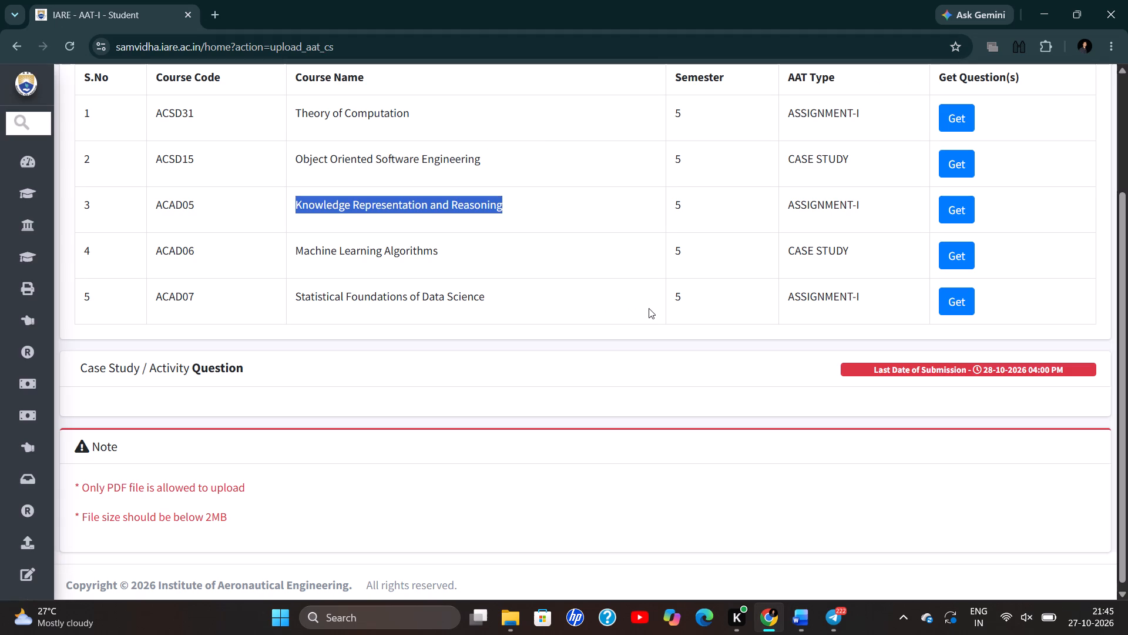
key(alt+Tab)
key(5)
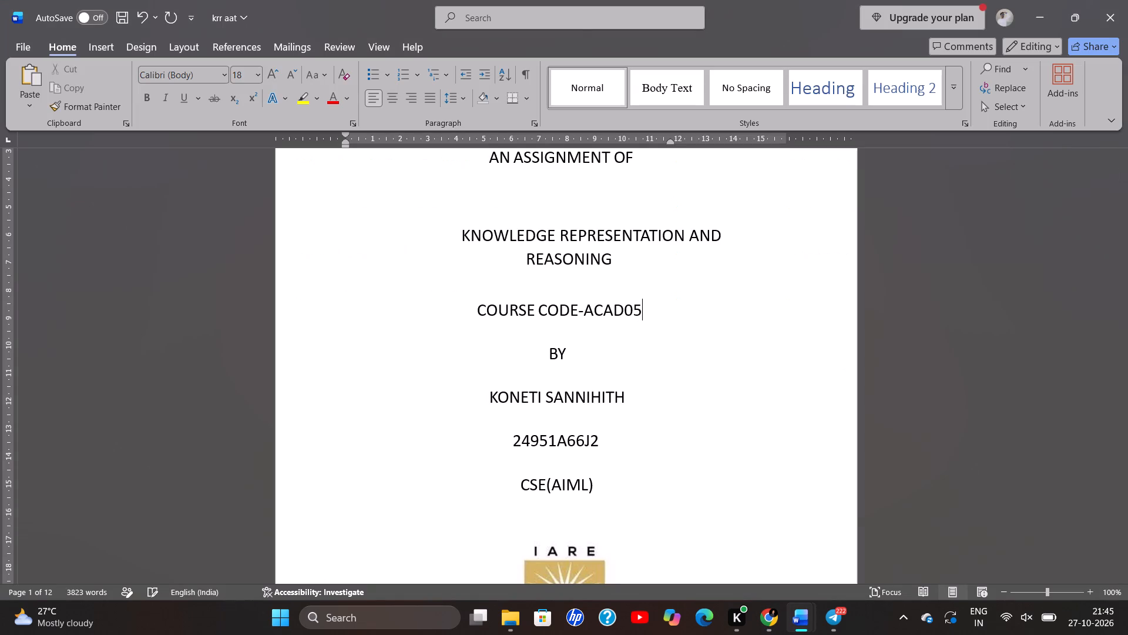
scroll(649, 308, up, 1)
key(ctrl+s)
key(ctrl+s)
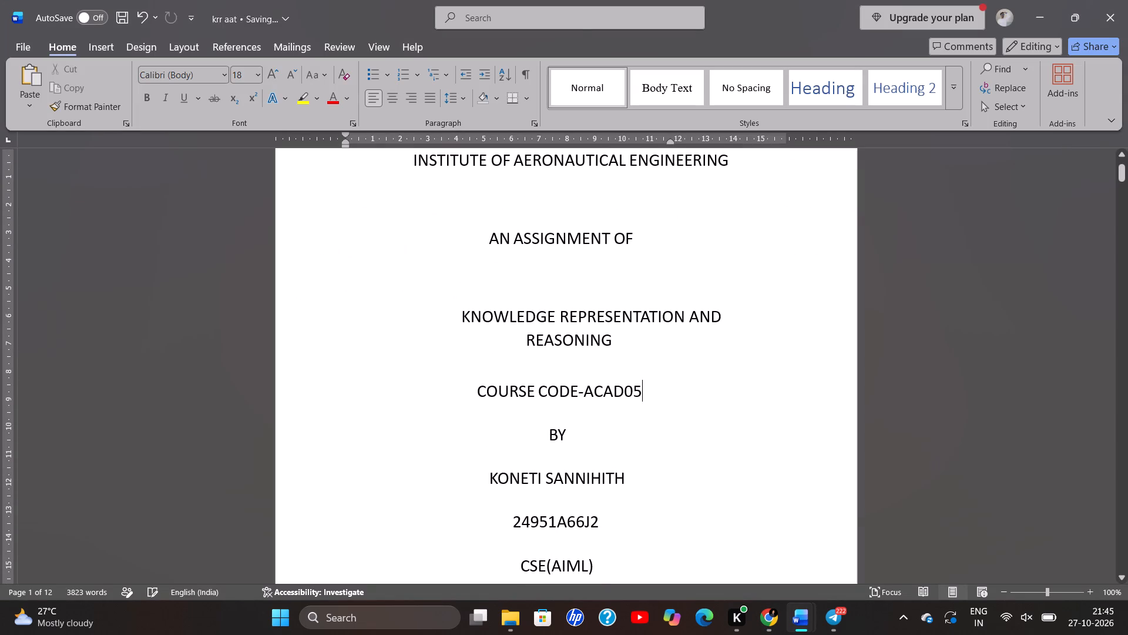
Review the cover pages of krr aat and sfds aat once more, and save sfds aat.
scroll(649, 308, down, 3)
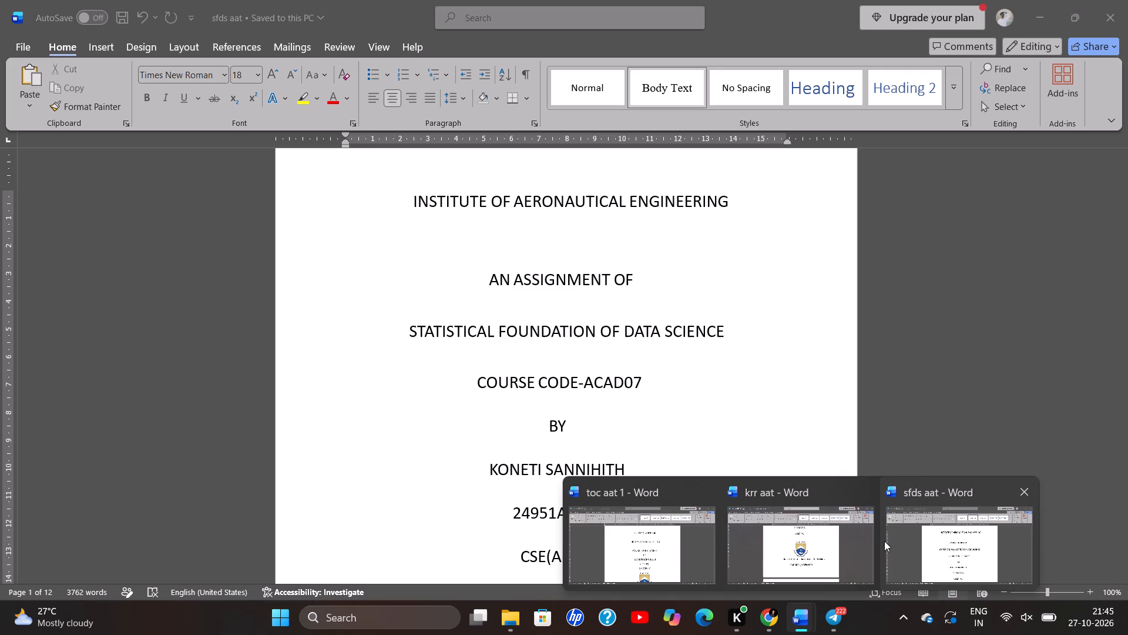
click(890, 541)
key(alt+Tab)
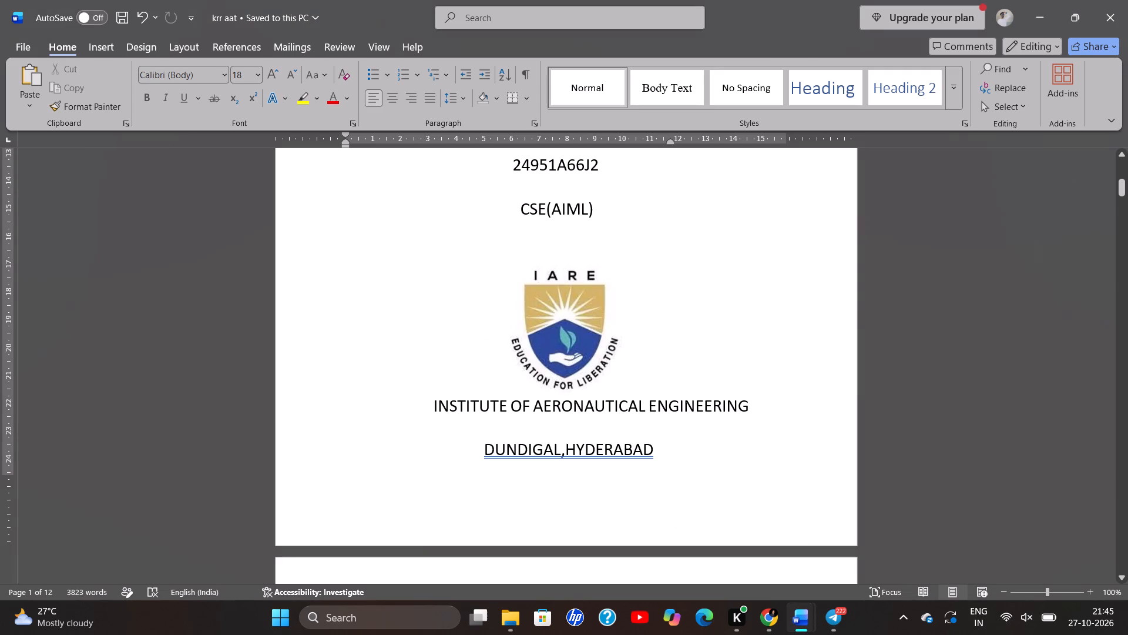
key(alt+Tab)
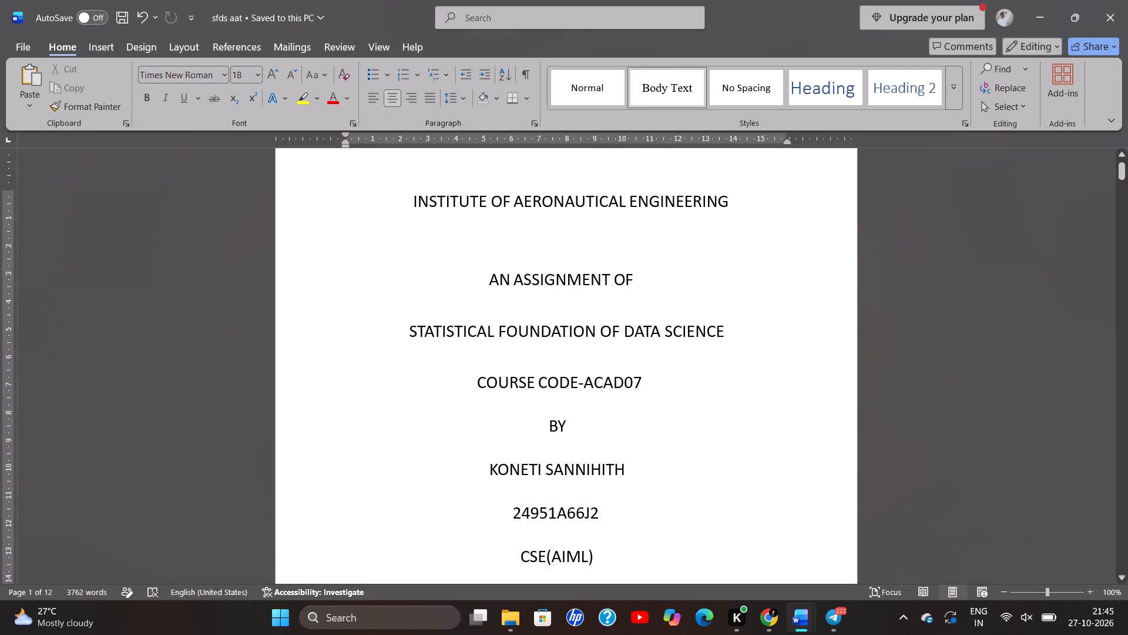
click(767, 620)
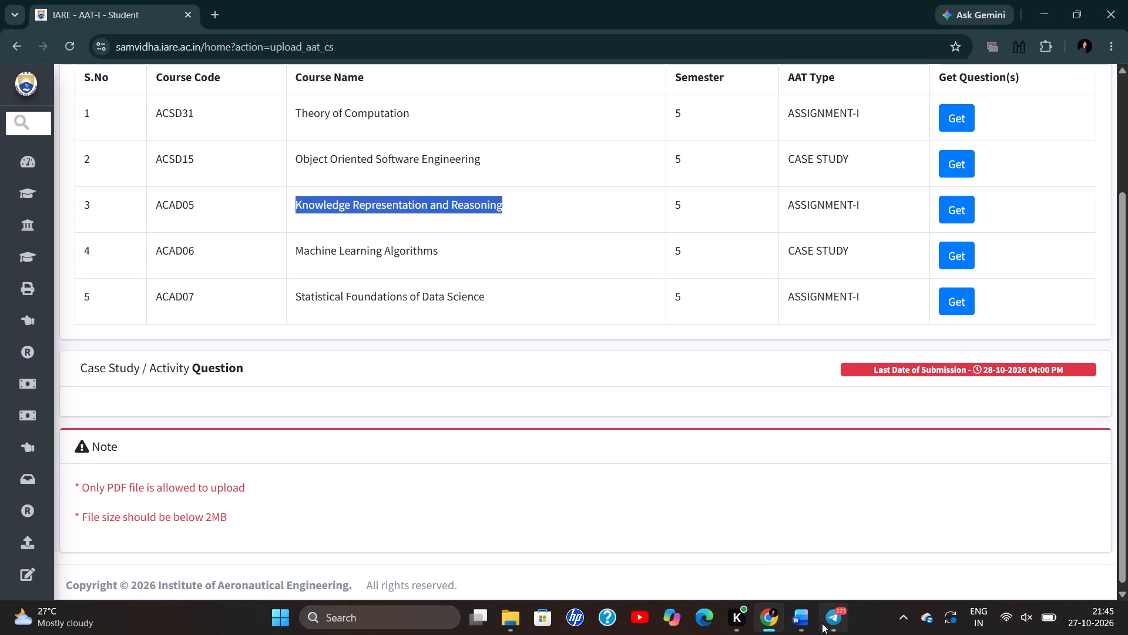
click(901, 568)
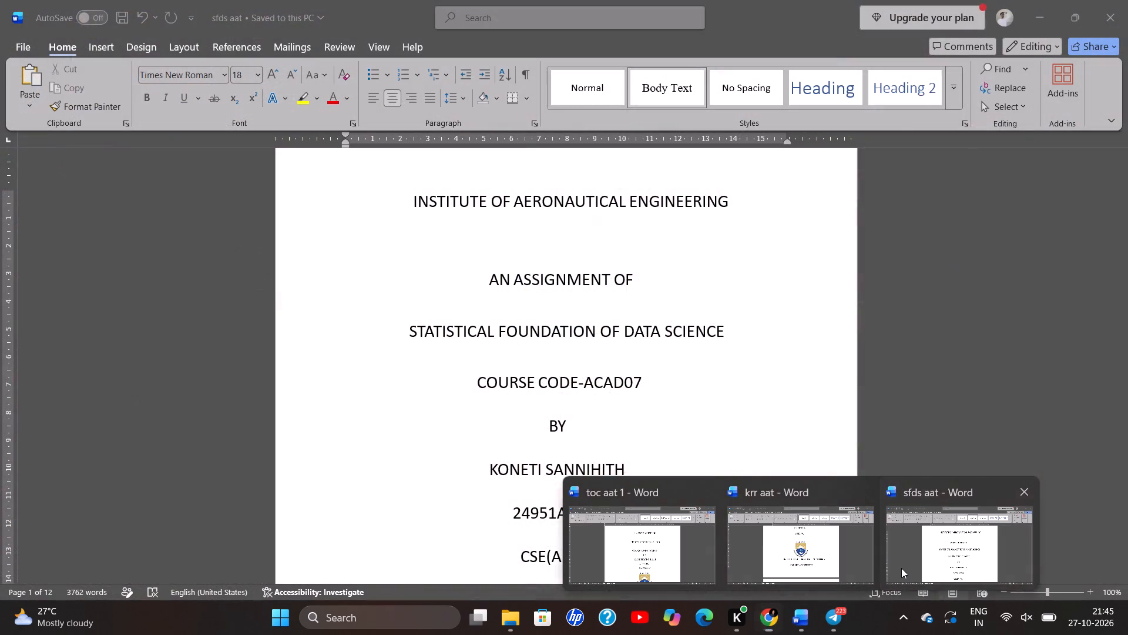
scroll(771, 487, up, 4)
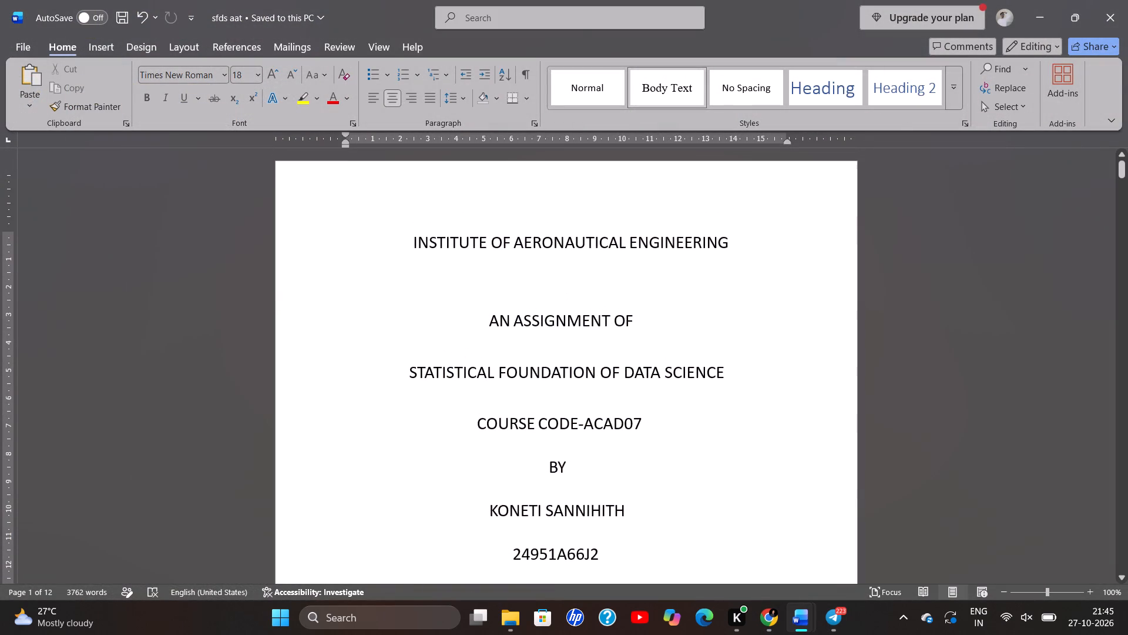
scroll(771, 487, up, 1)
key(ctrl+s)
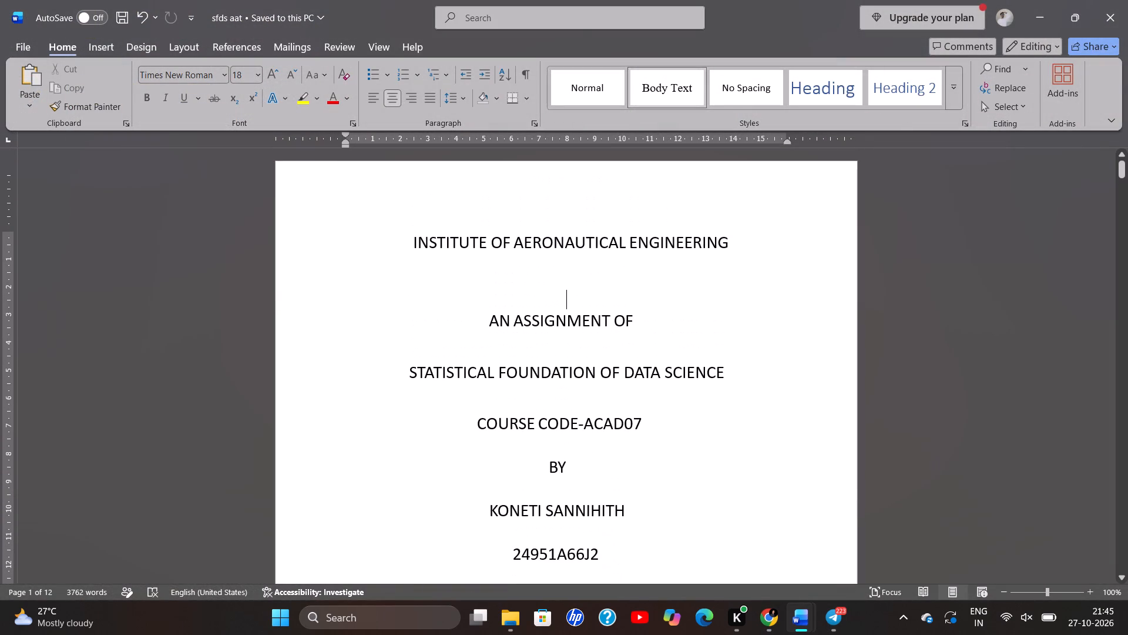
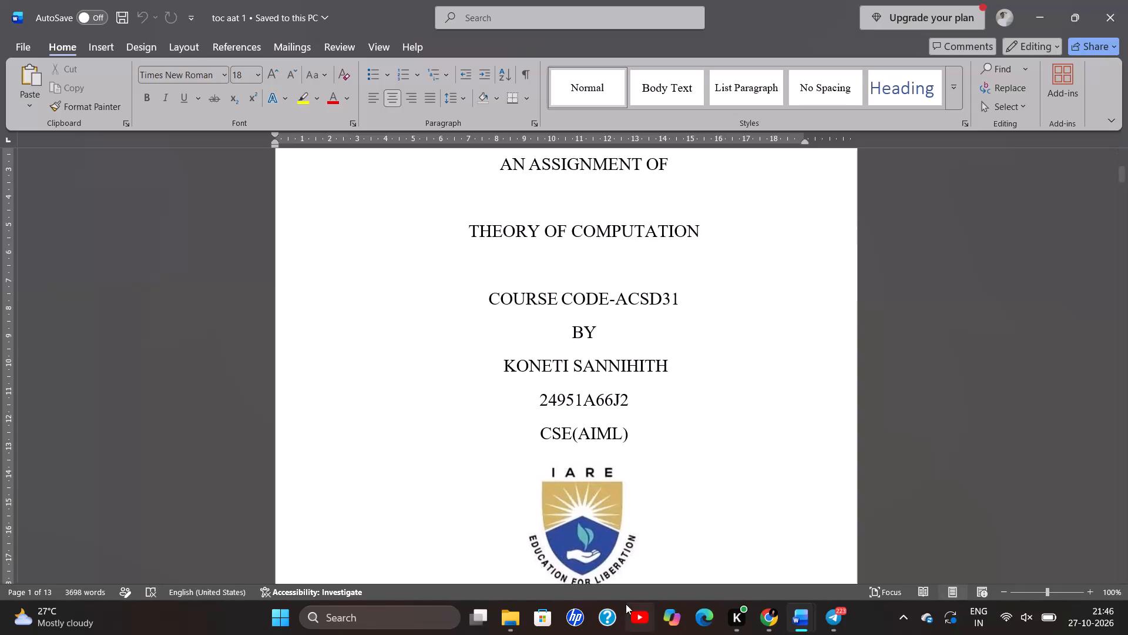
Switch to the AAT-I page in Chrome and check the Theory of Computation course code against toc aat 1's cover.
click(772, 618)
scroll(344, 387, up, 1)
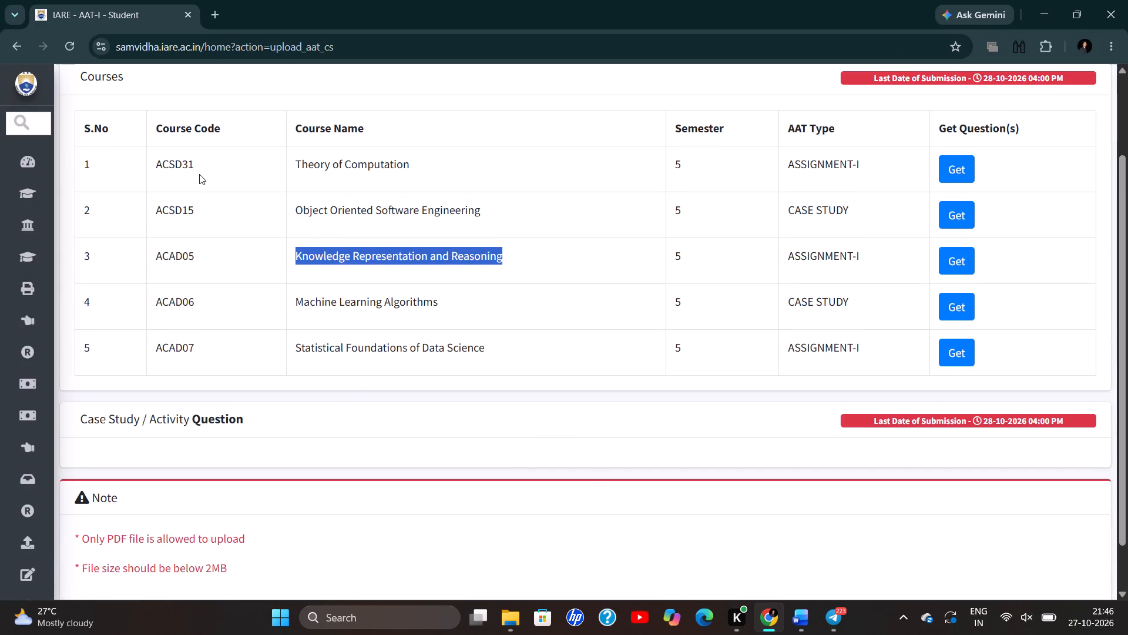
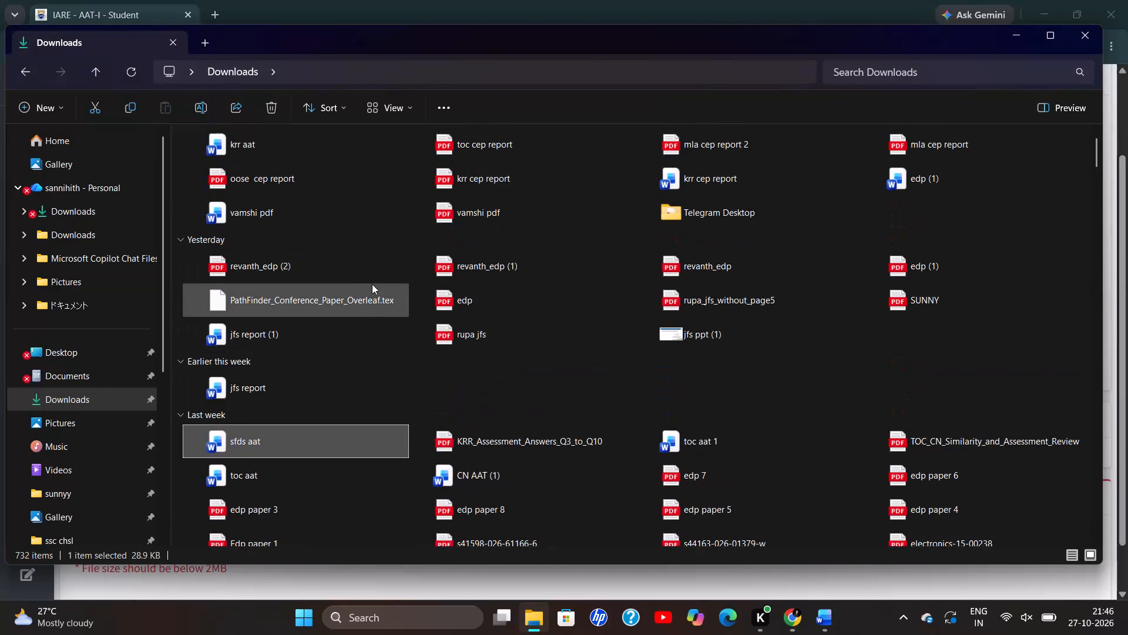
Look through the recent files in the Downloads folder for the AAT assignment documents.
scroll(372, 284, up, 4)
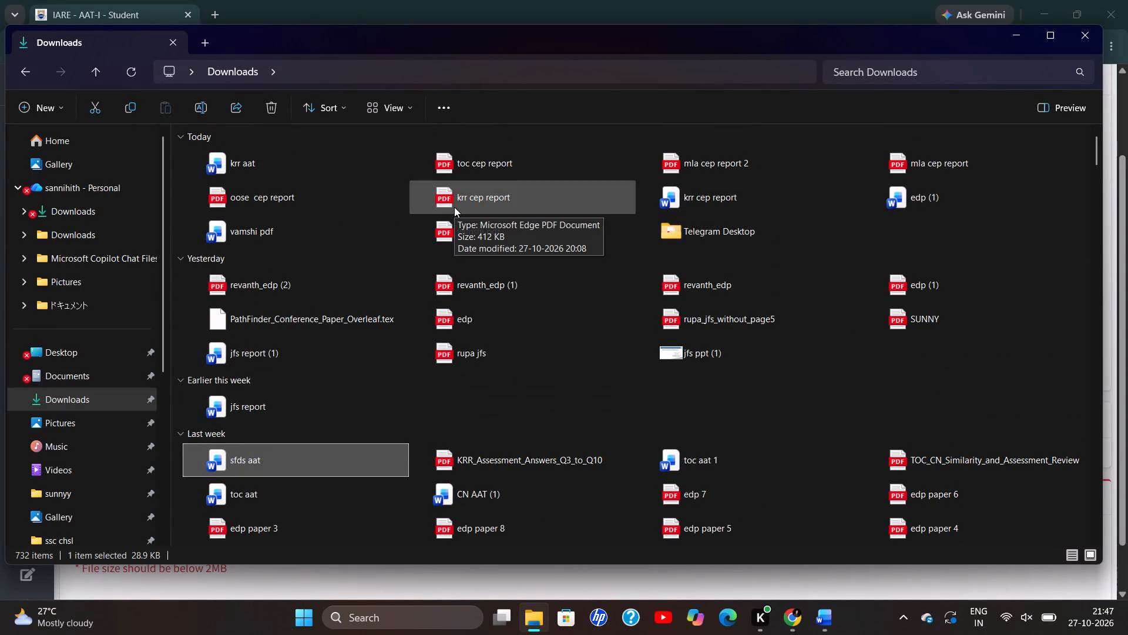
scroll(418, 433, down, 1)
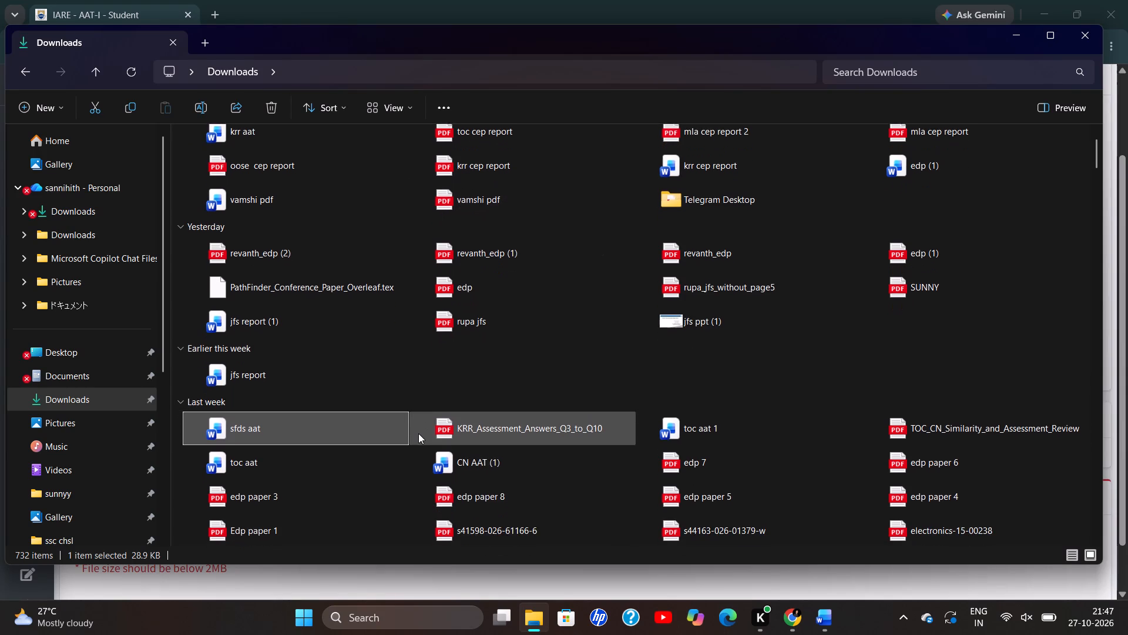
scroll(418, 433, down, 1)
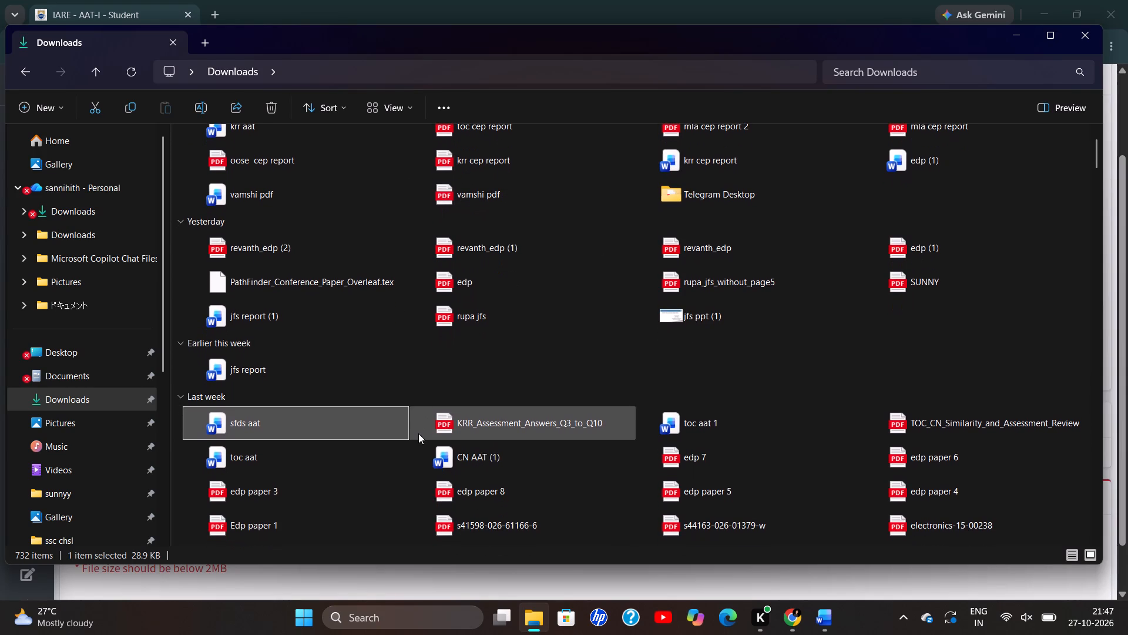
scroll(418, 433, down, 1)
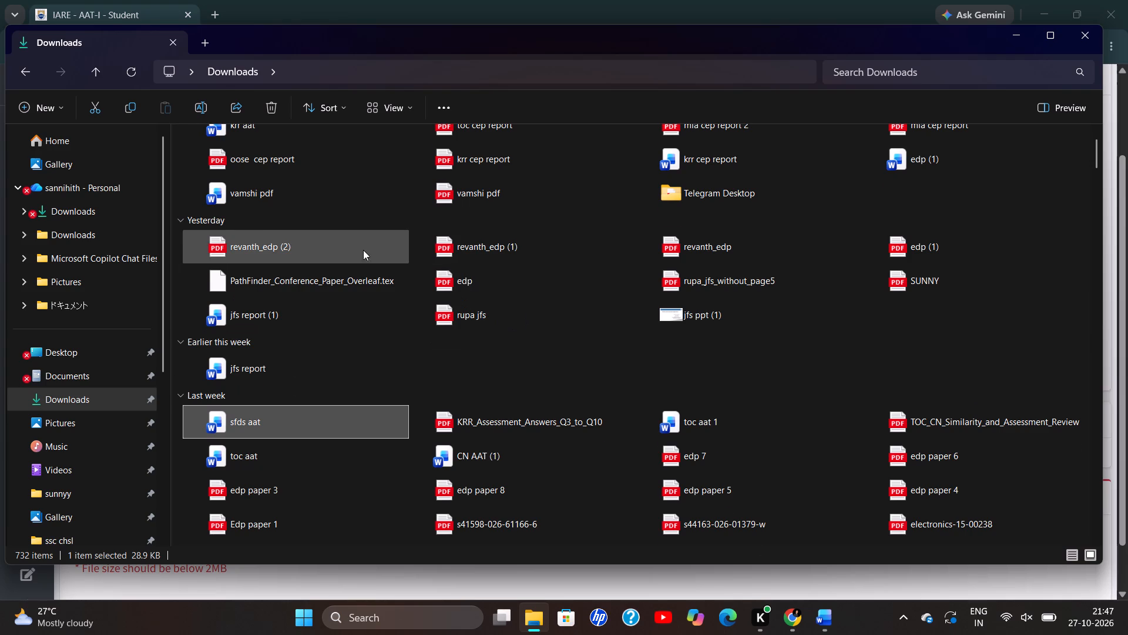
scroll(363, 250, up, 2)
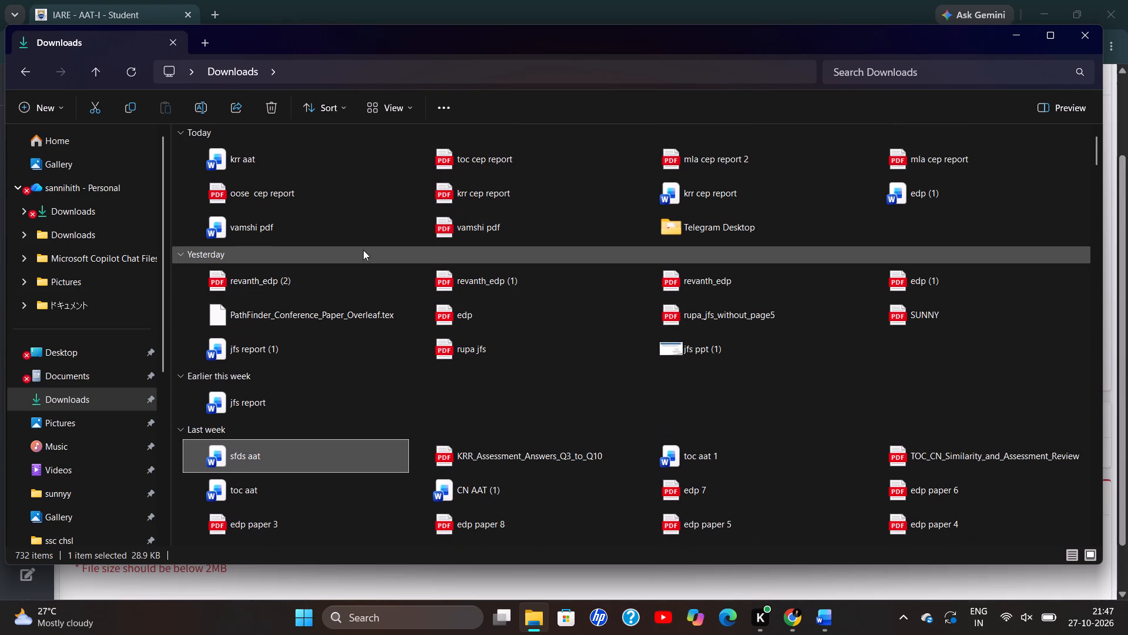
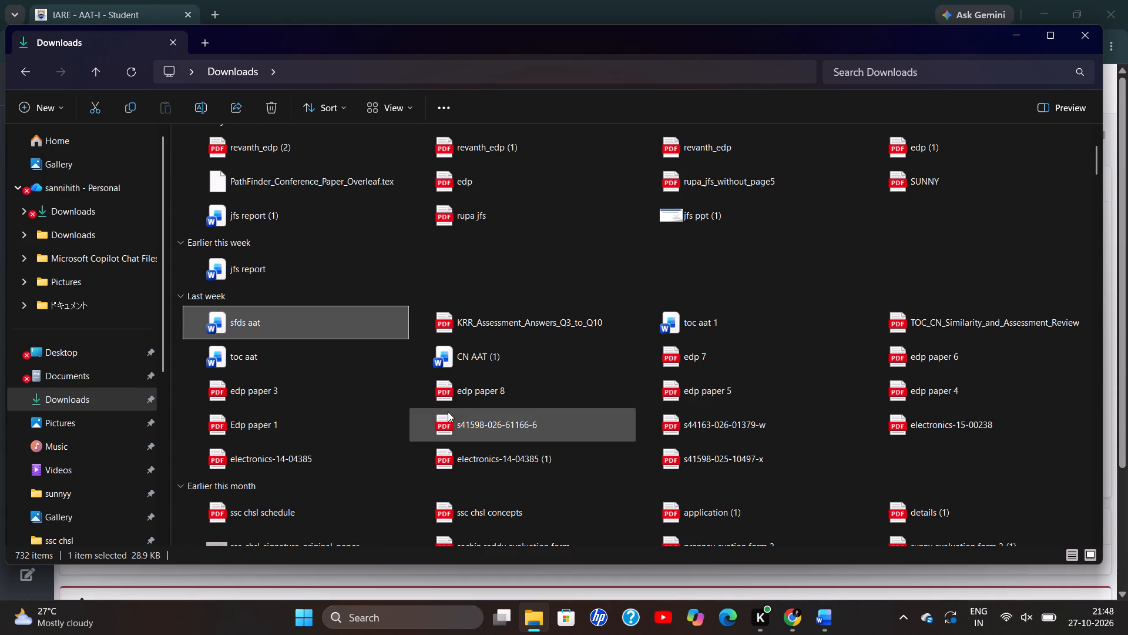
Look through the Downloads folder's files from today back to earlier this month for the AAT documents.
scroll(448, 412, down, 1)
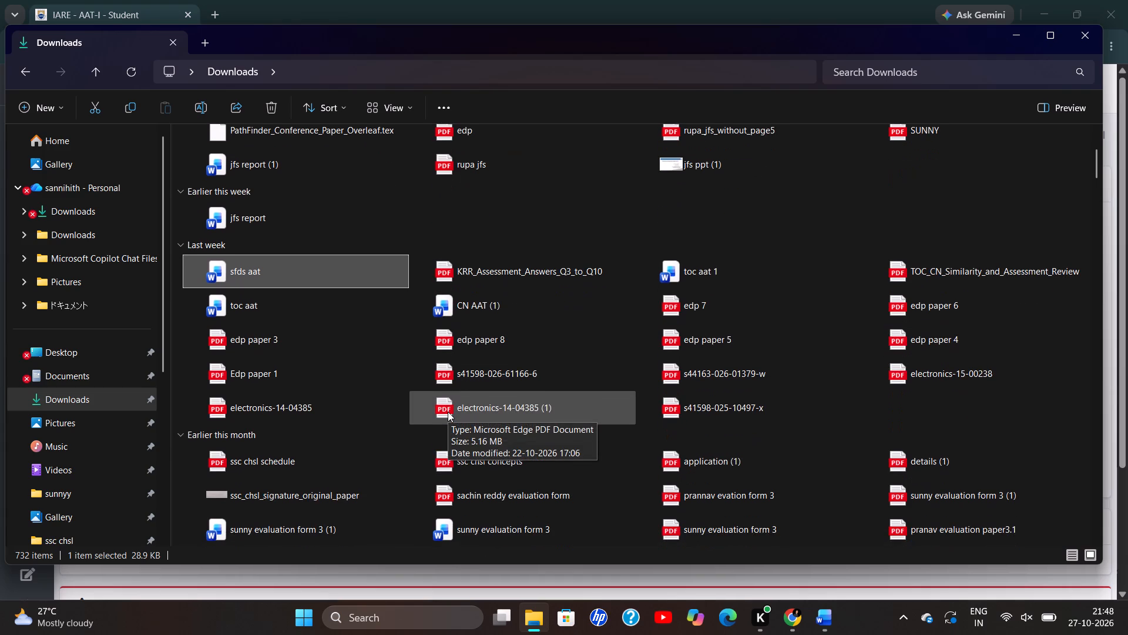
scroll(448, 412, up, 1)
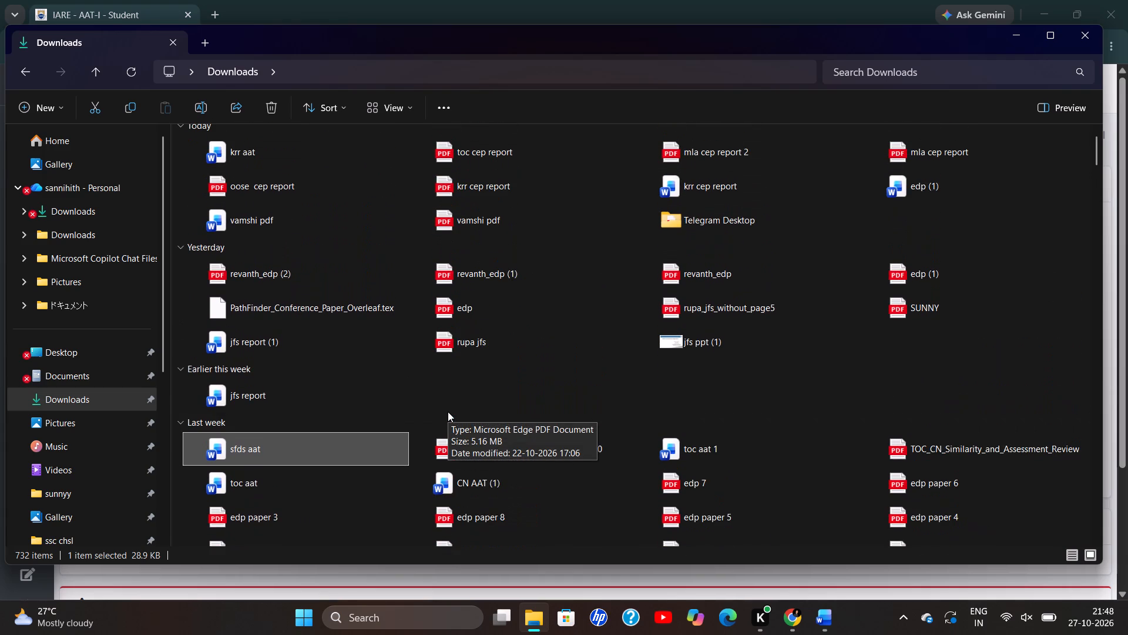
scroll(448, 412, up, 1)
scroll(512, 397, down, 1)
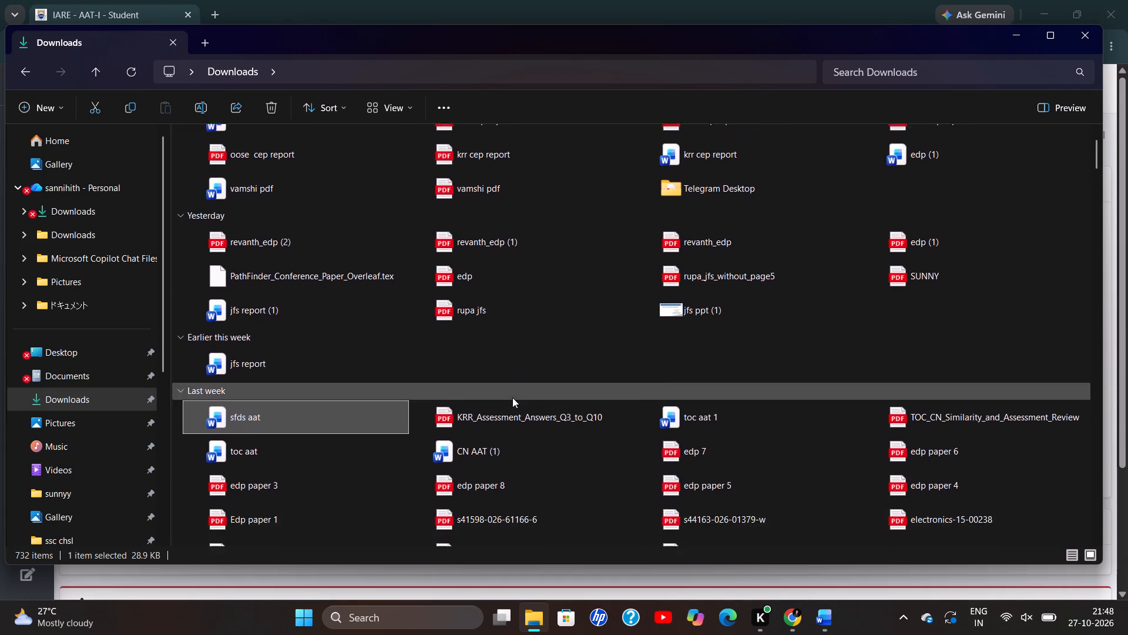
scroll(512, 397, down, 2)
scroll(512, 397, up, 2)
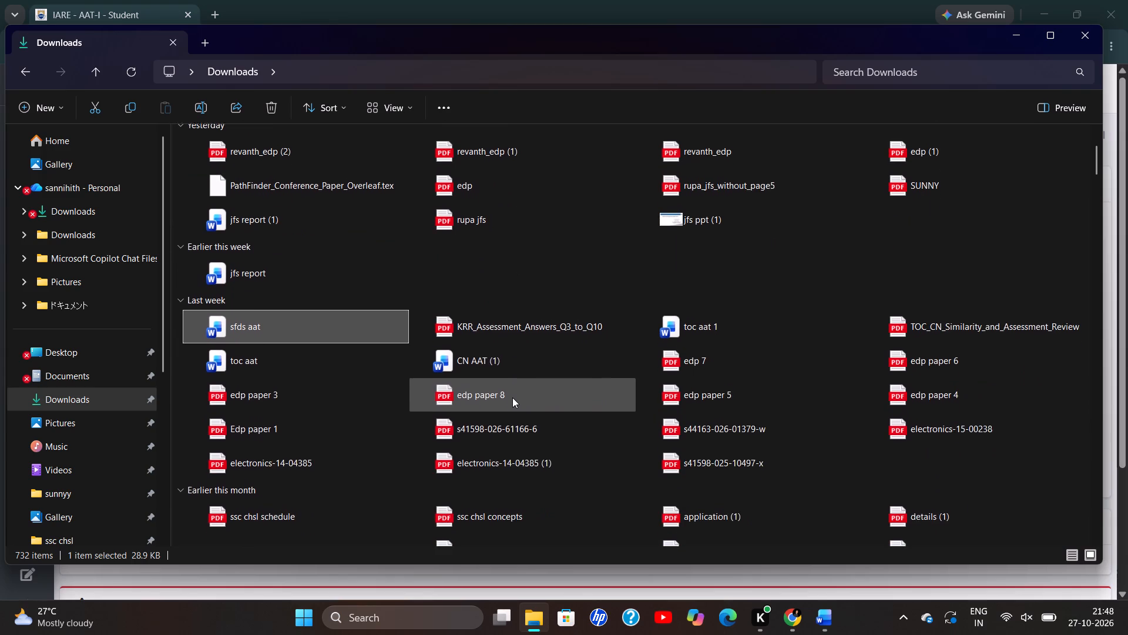
scroll(512, 397, up, 3)
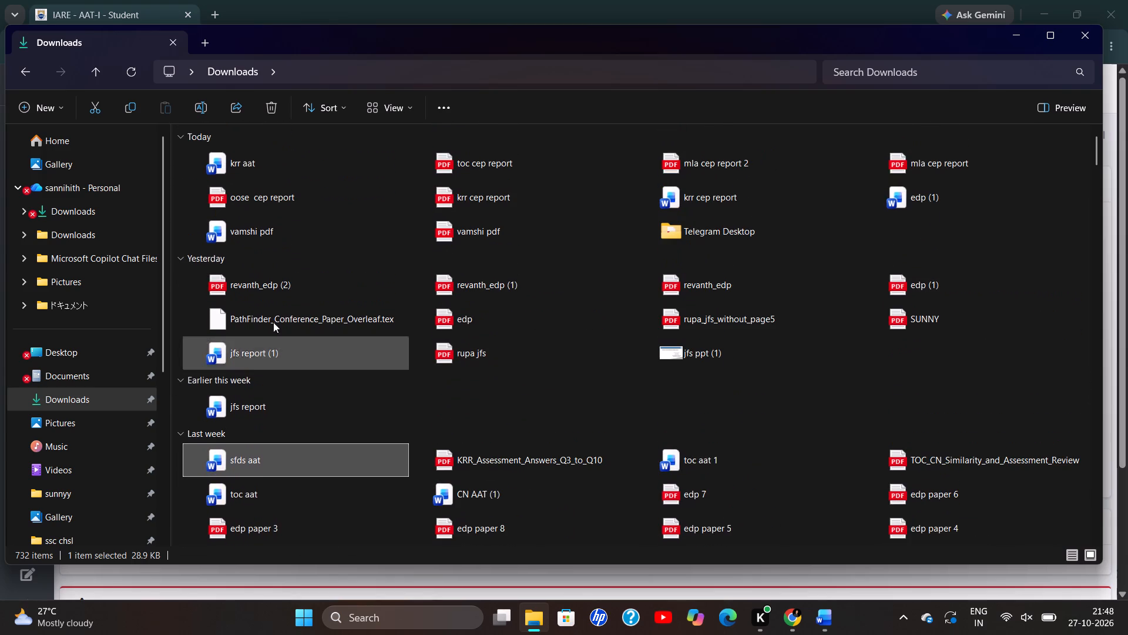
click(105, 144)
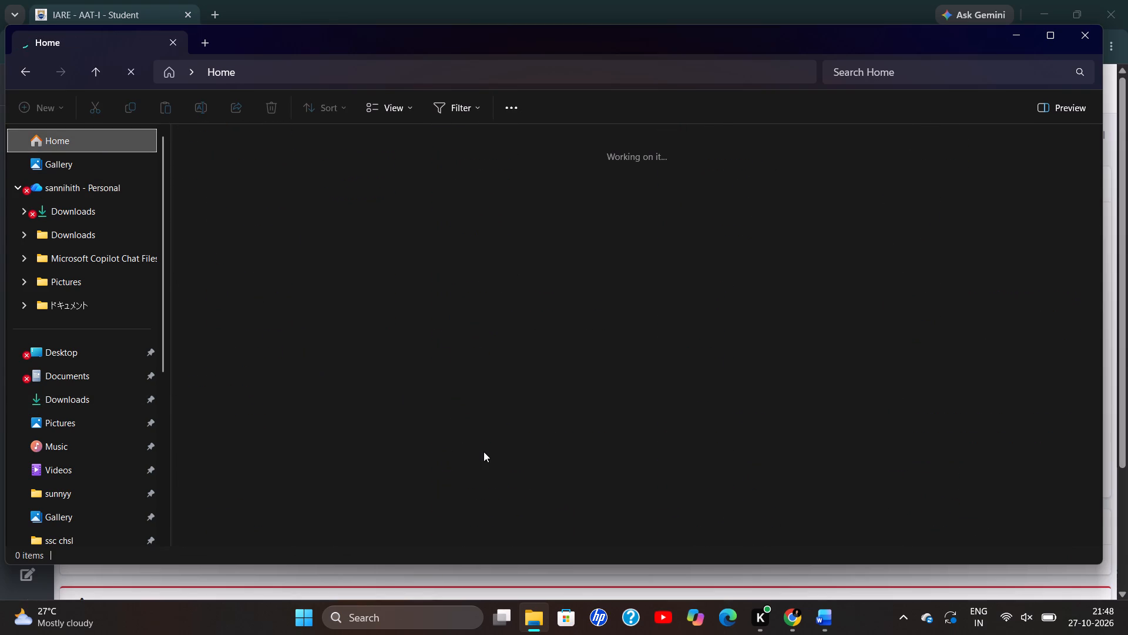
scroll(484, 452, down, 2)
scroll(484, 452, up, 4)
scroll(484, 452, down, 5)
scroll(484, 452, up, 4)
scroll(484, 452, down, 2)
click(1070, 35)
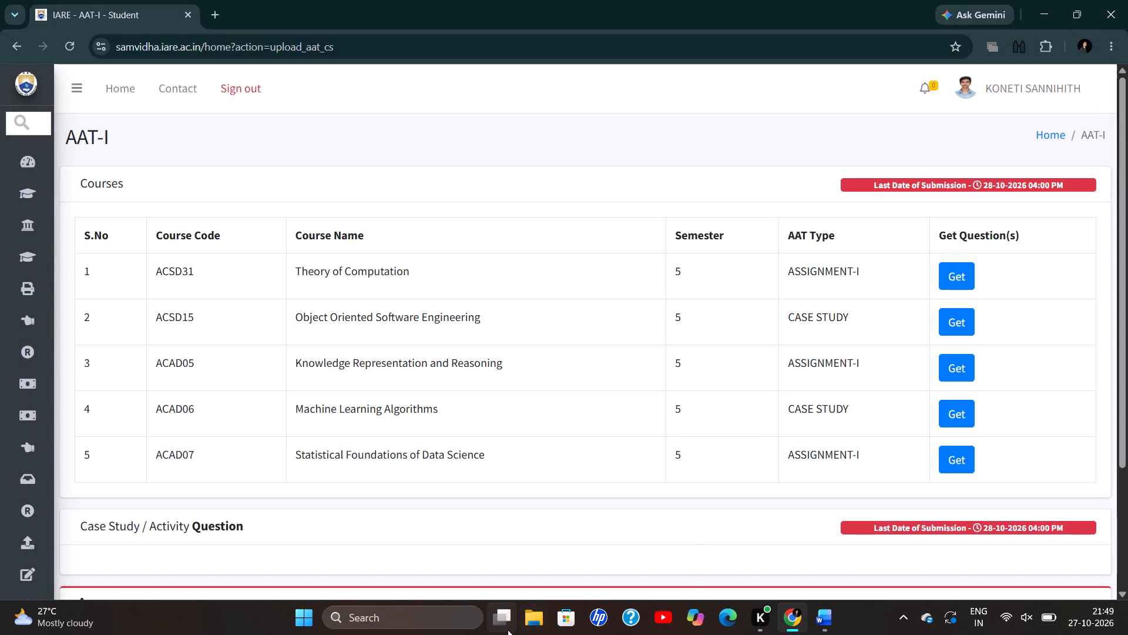
Reopen File Explorer and look through the recent files on its Home page for the AAT assignment documents.
click(528, 624)
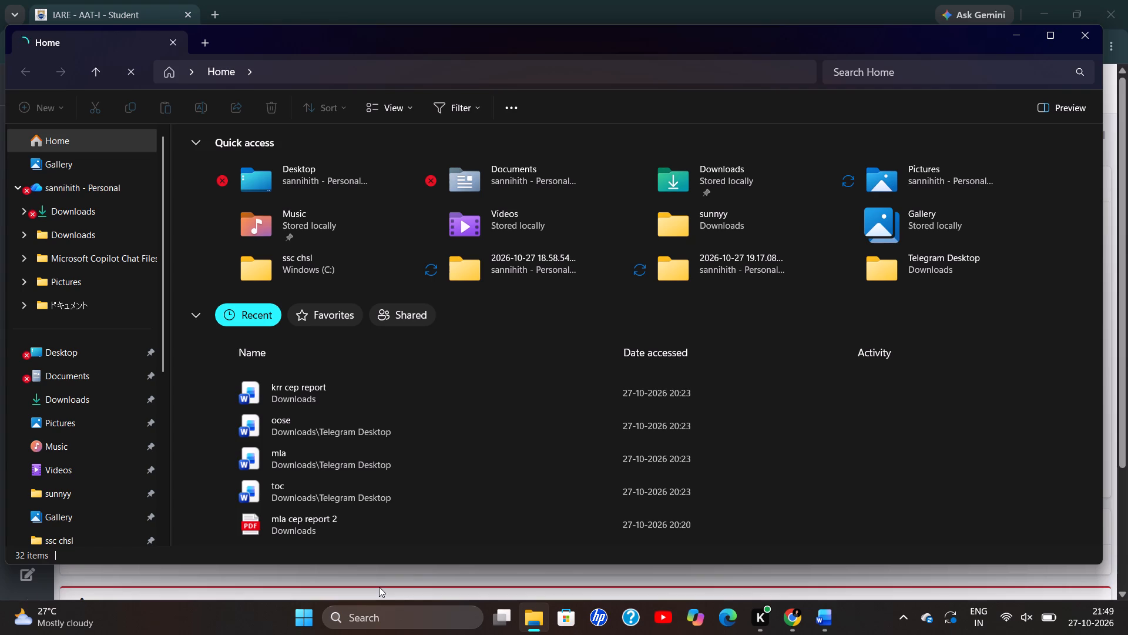
scroll(331, 544, down, 3)
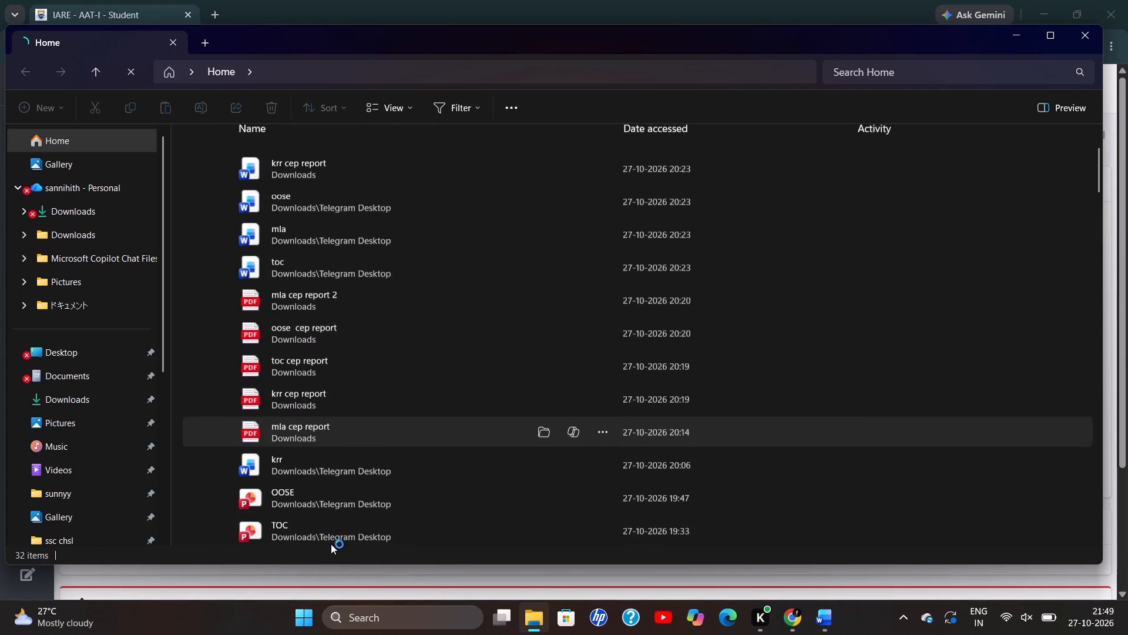
scroll(331, 544, down, 2)
scroll(331, 544, up, 5)
scroll(331, 544, down, 1)
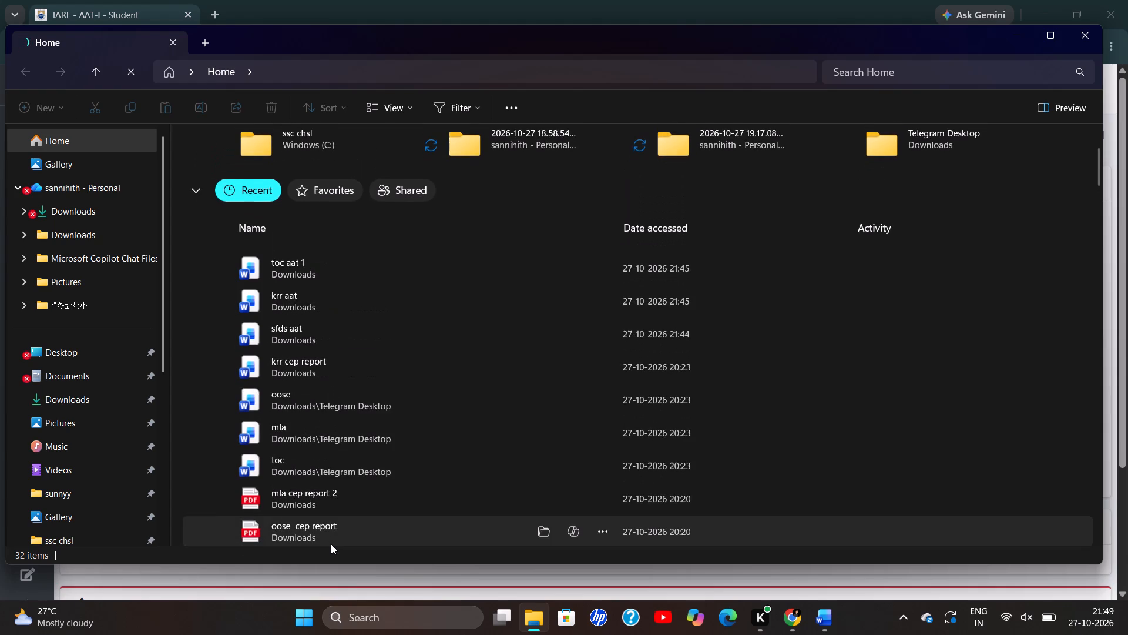
scroll(308, 483, down, 4)
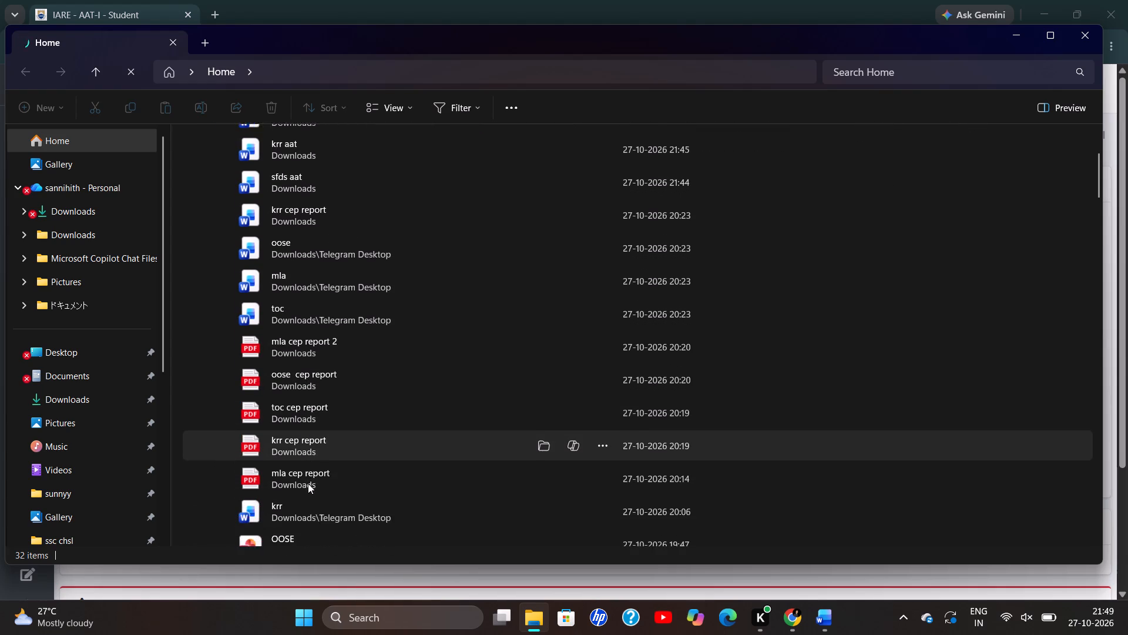
scroll(308, 483, down, 2)
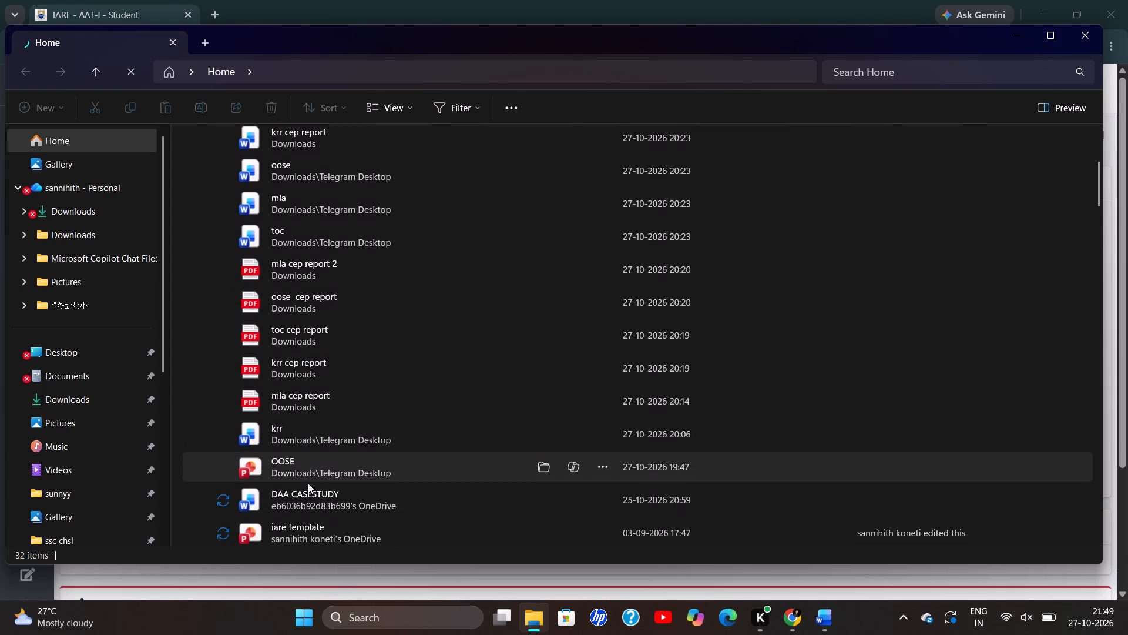
scroll(308, 483, down, 2)
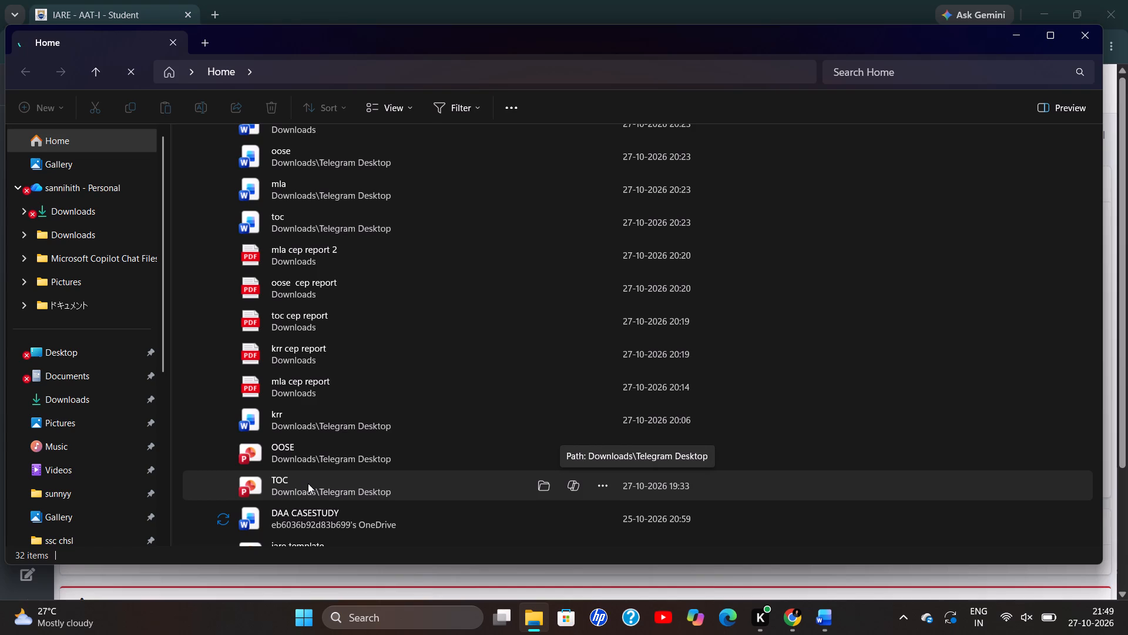
scroll(308, 483, down, 2)
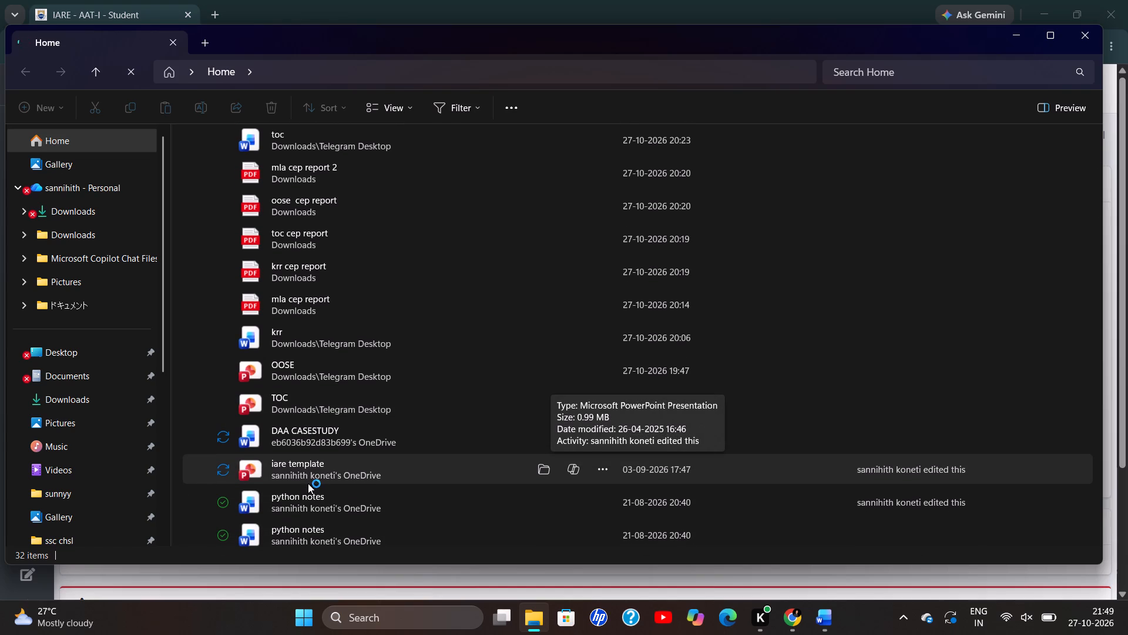
scroll(308, 483, up, 4)
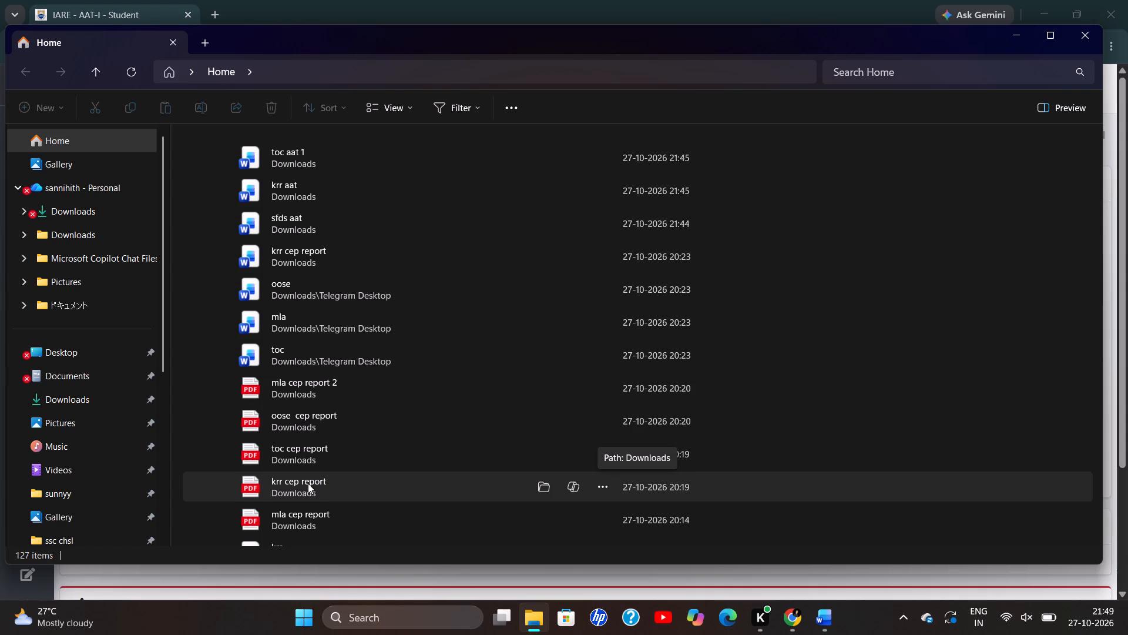
scroll(308, 483, up, 1)
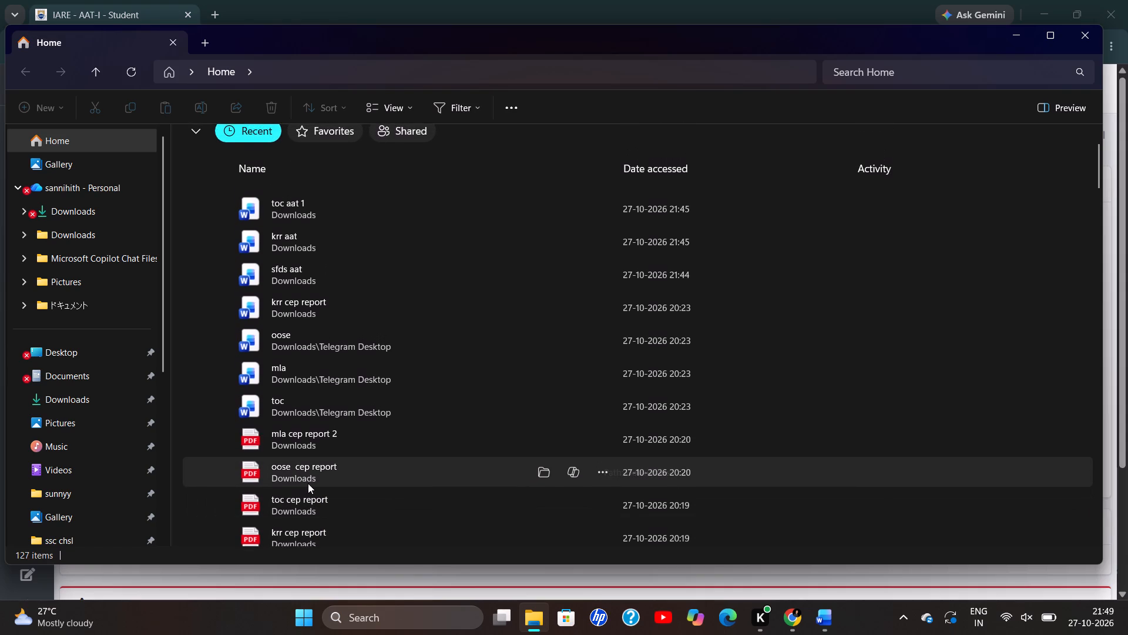
Open the Downloads folder and look through its recent files for the AAT assignment documents.
scroll(308, 483, up, 3)
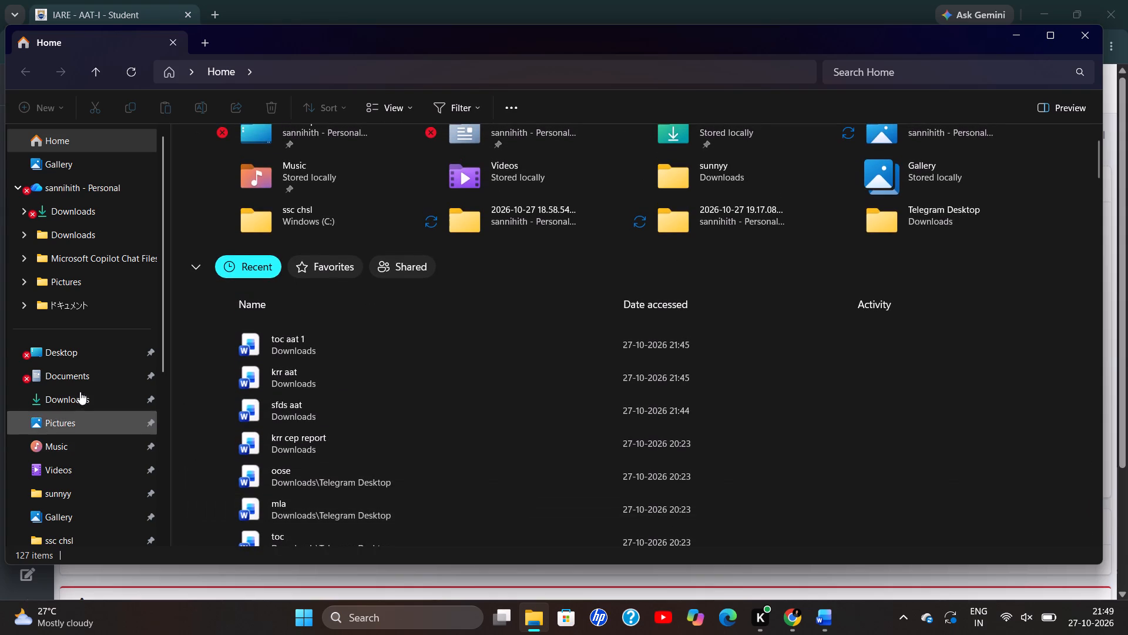
double_click(82, 392)
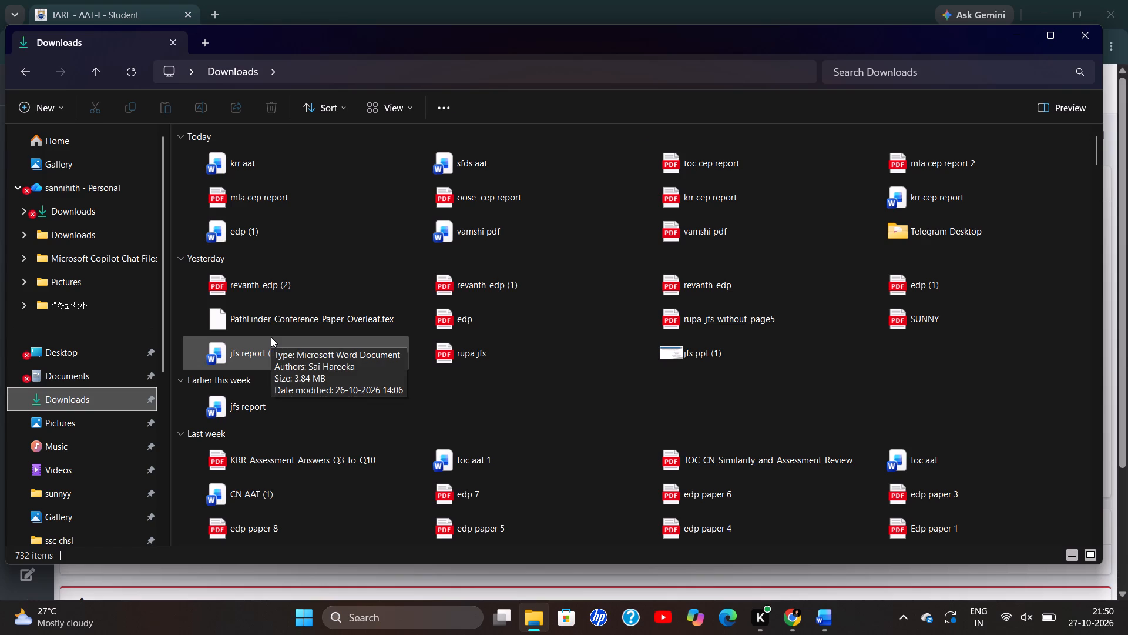